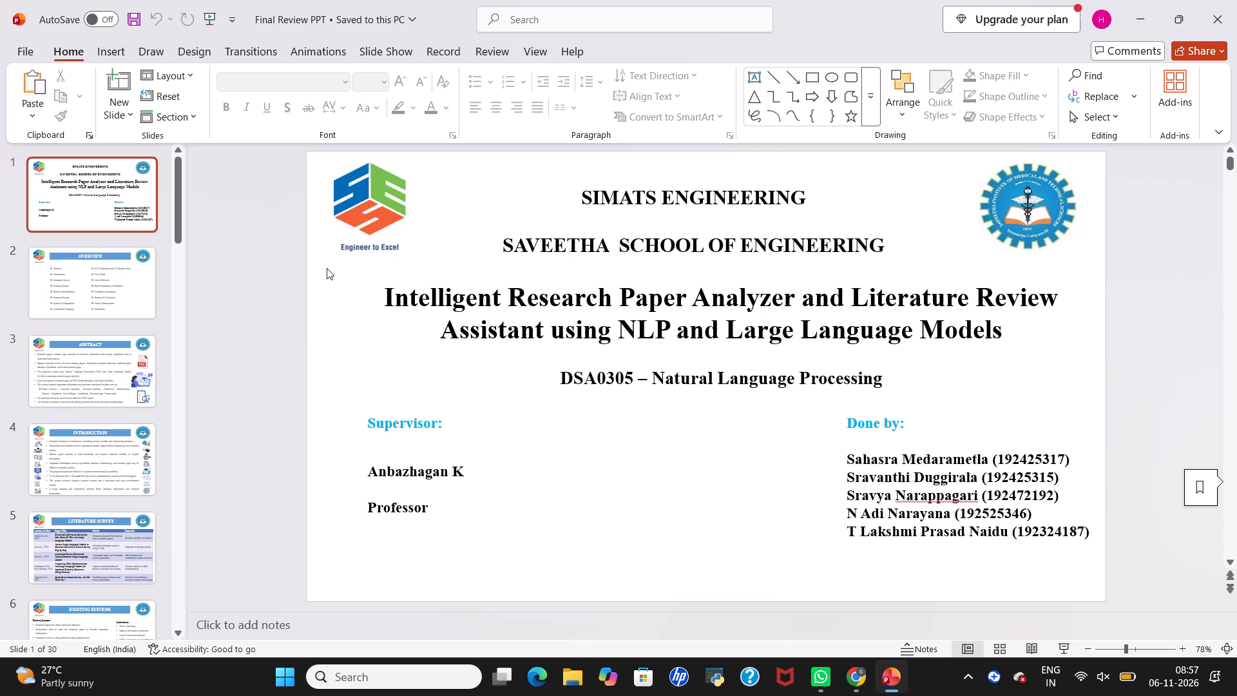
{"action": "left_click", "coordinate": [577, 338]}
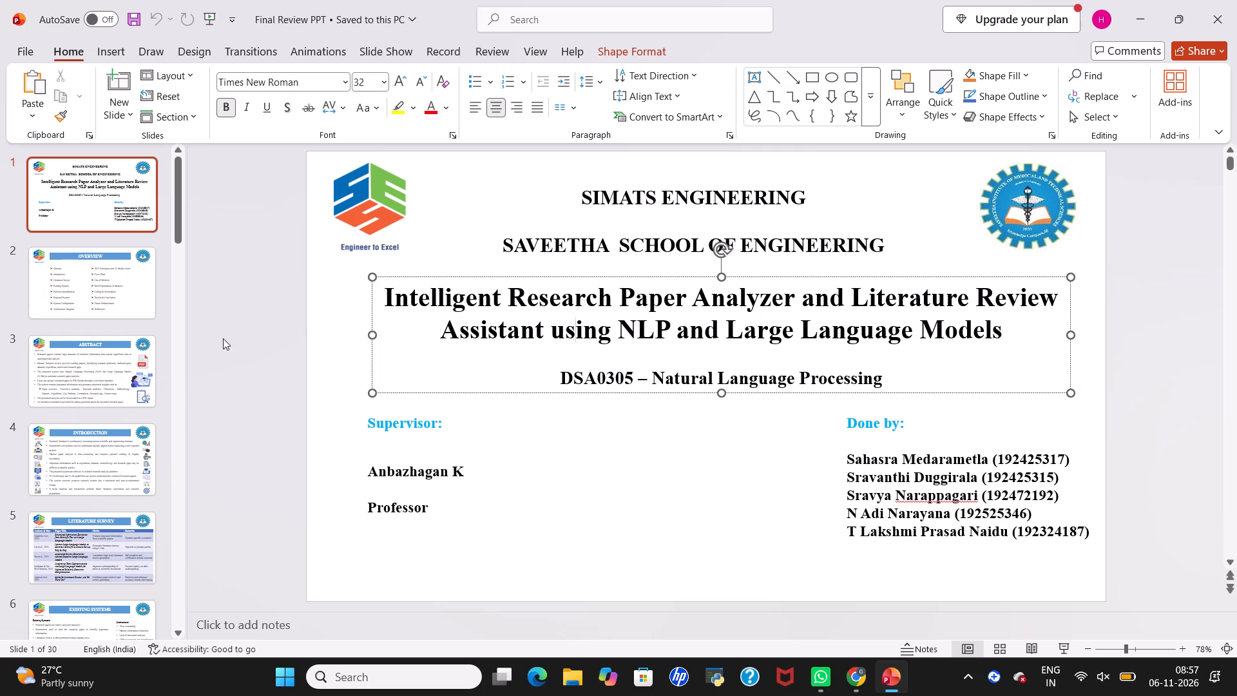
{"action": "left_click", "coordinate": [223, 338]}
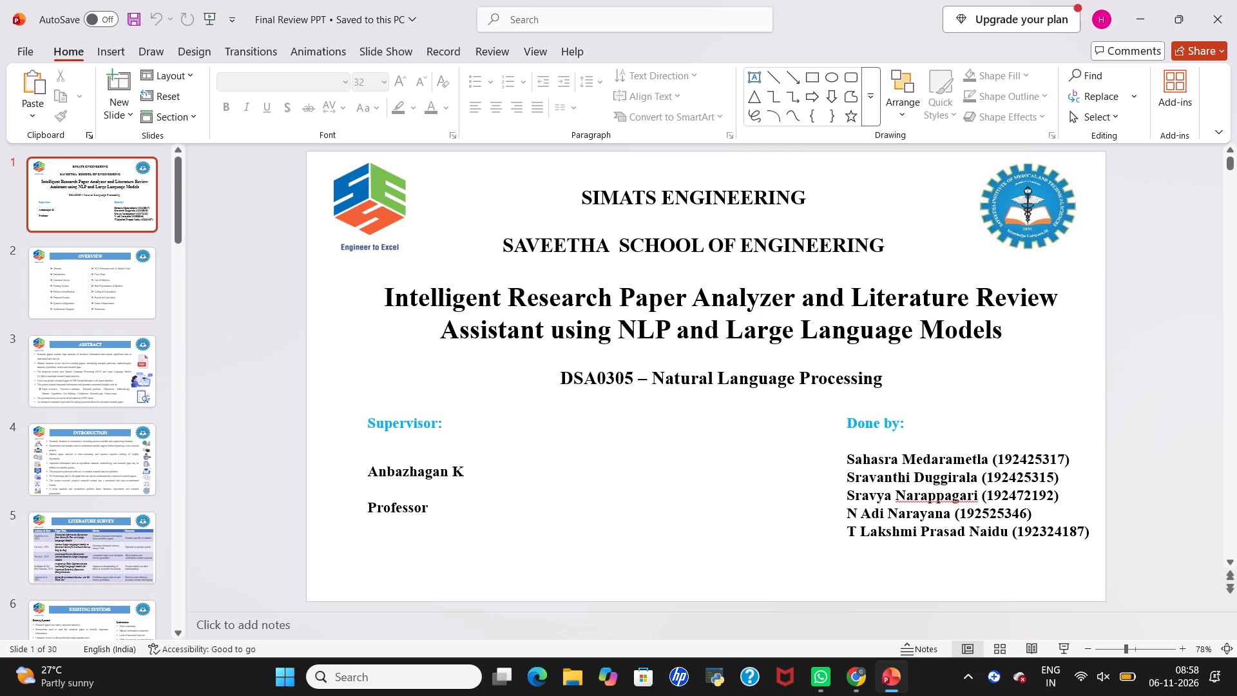
Change the course code before Natural Language Processing on the title slide to DSA0310.
{"action": "left_click", "coordinate": [638, 376]}
{"action": "key", "text": "BackSpace"}
{"action": "key", "text": "BackSpace"}
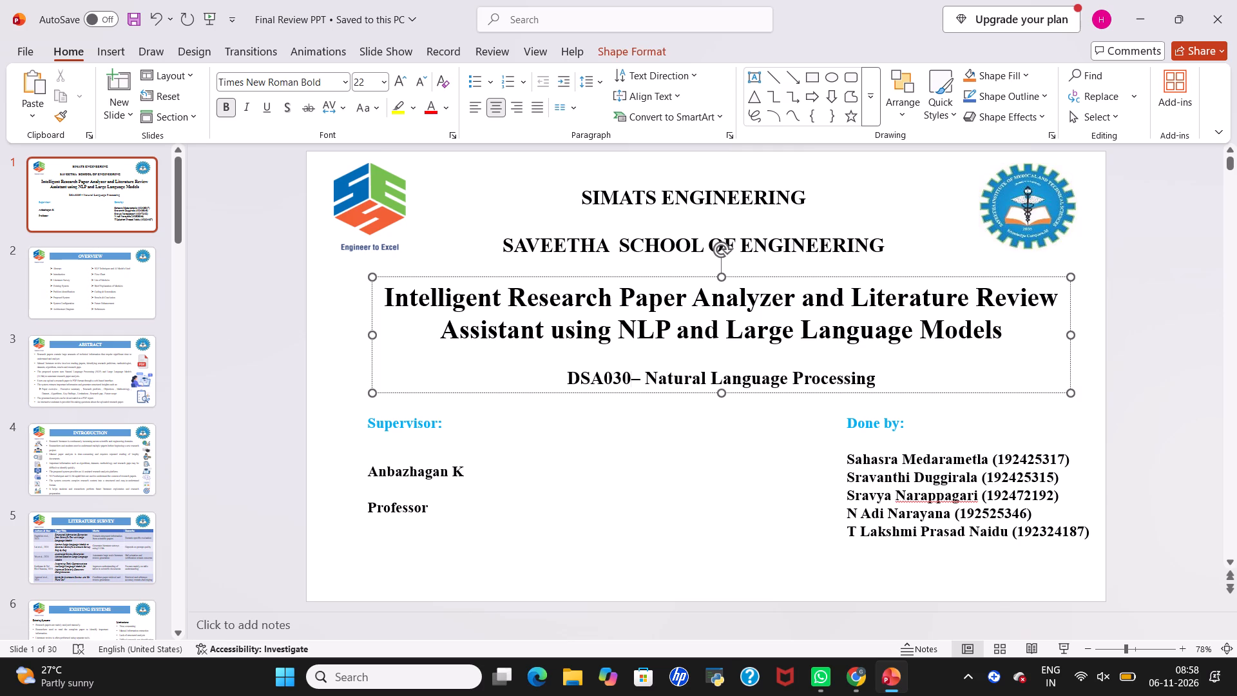
{"action": "key", "text": "BackSpace"}
{"action": "type", "text": "10"}
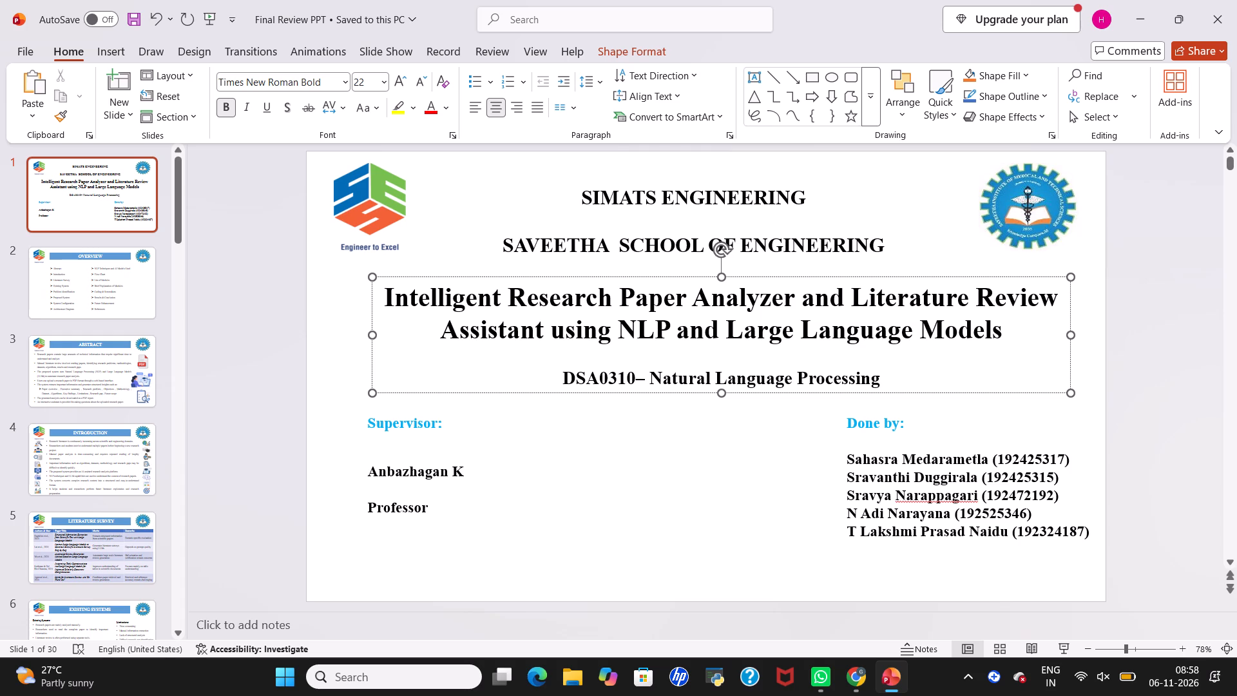
Replace the supervisor's name and initial on the title slide with those of the new supervisor.
{"action": "left_click", "coordinate": [461, 470]}
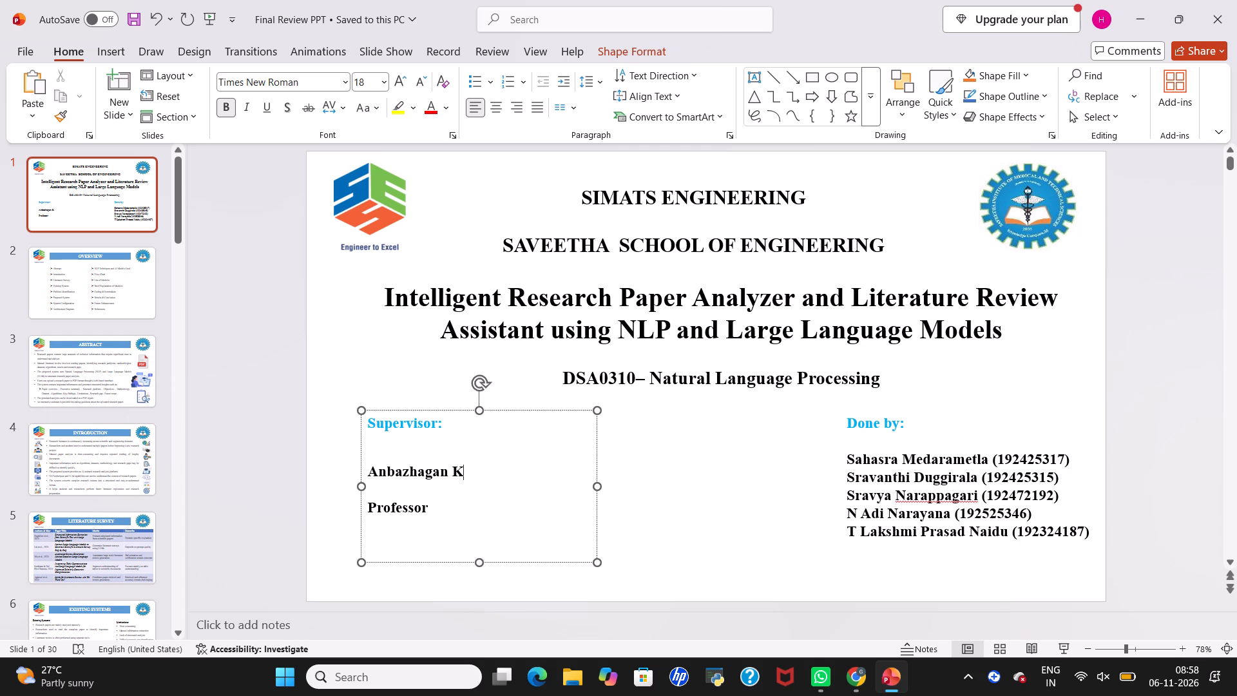
{"action": "left_click", "coordinate": [445, 472]}
{"action": "key", "text": "BackSpace"}
{"action": "key", "text": "BackSpace"}
{"action": "key", "text": "BackSpace"}
{"action": "key", "text": "BackSpace"}
{"action": "key", "text": "BackSpace"}
{"action": "key", "text": "BackSpace"}
{"action": "key", "text": "BackSpace"}
{"action": "key", "text": "BackSpace"}
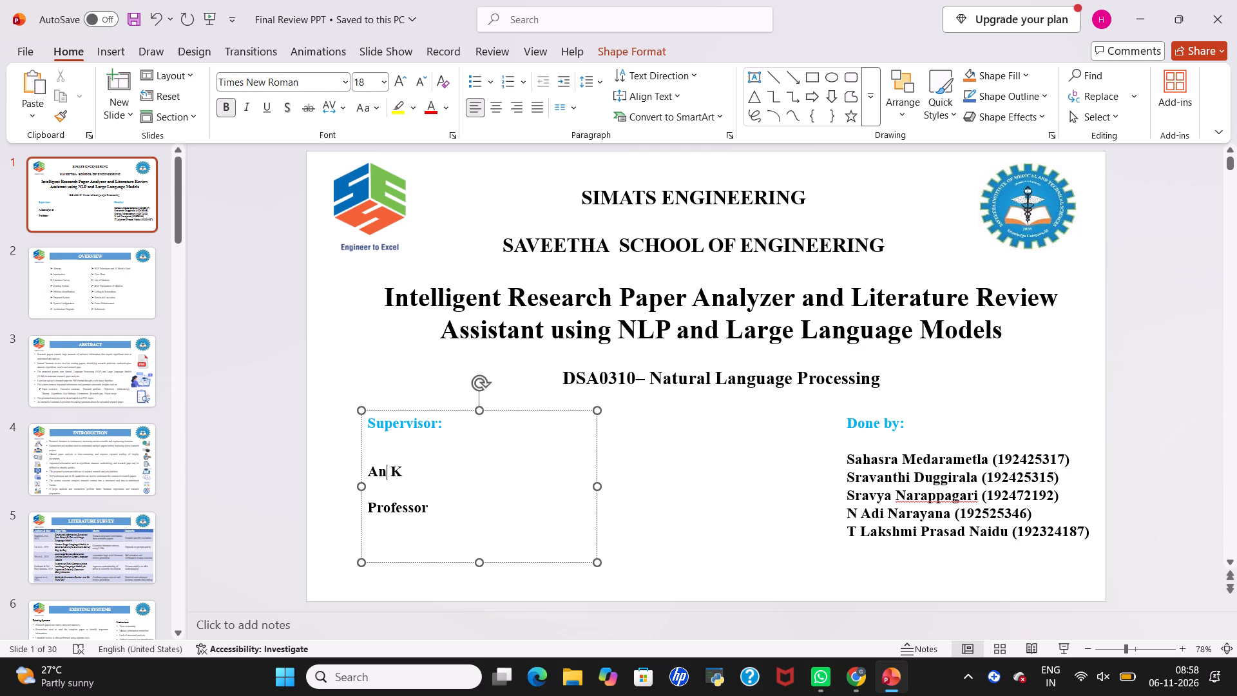
{"action": "key", "text": "BackSpace"}
{"action": "type", "text": "jitha"}
{"action": "left_click", "coordinate": [433, 475]}
{"action": "key", "text": "BackSpace"}
Delete the last three student entries and the leftover empty line from the Done by list.
{"action": "left_click", "coordinate": [910, 503]}
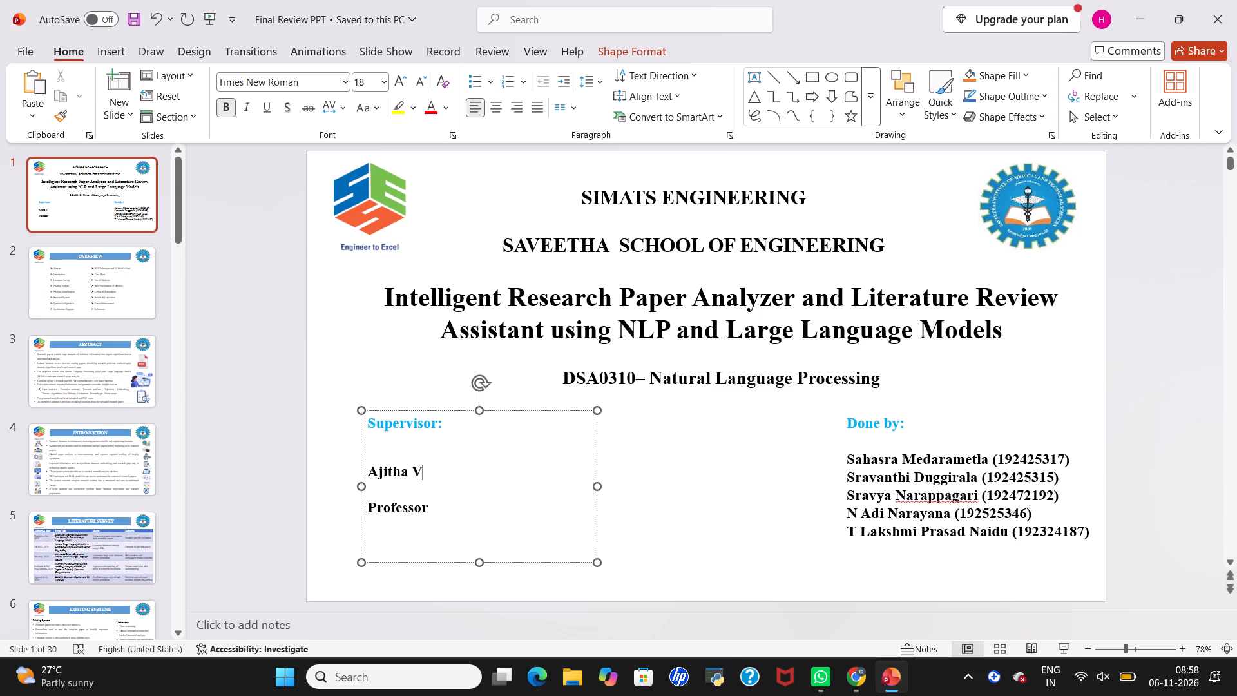
{"action": "left_click", "coordinate": [1071, 523]}
{"action": "left_click", "coordinate": [1089, 530]}
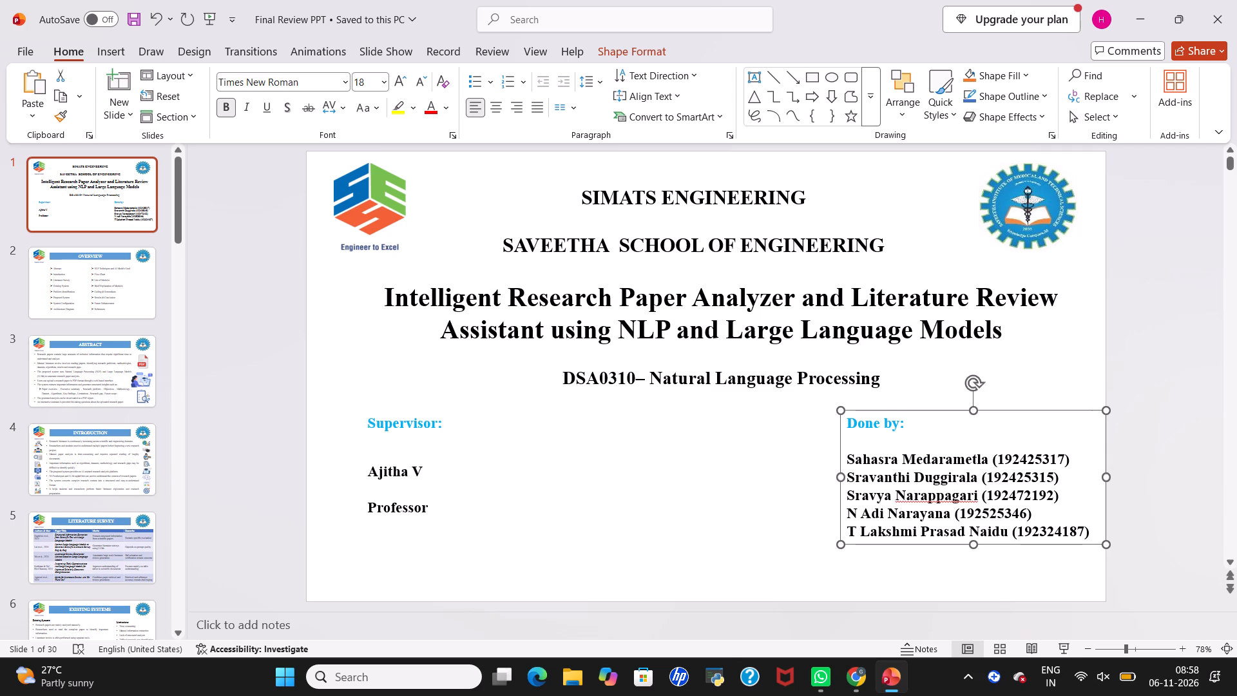
{"action": "left_click", "coordinate": [1087, 530]}
{"action": "left_click_drag", "start_coordinate": [1087, 530], "coordinate": [964, 522]}
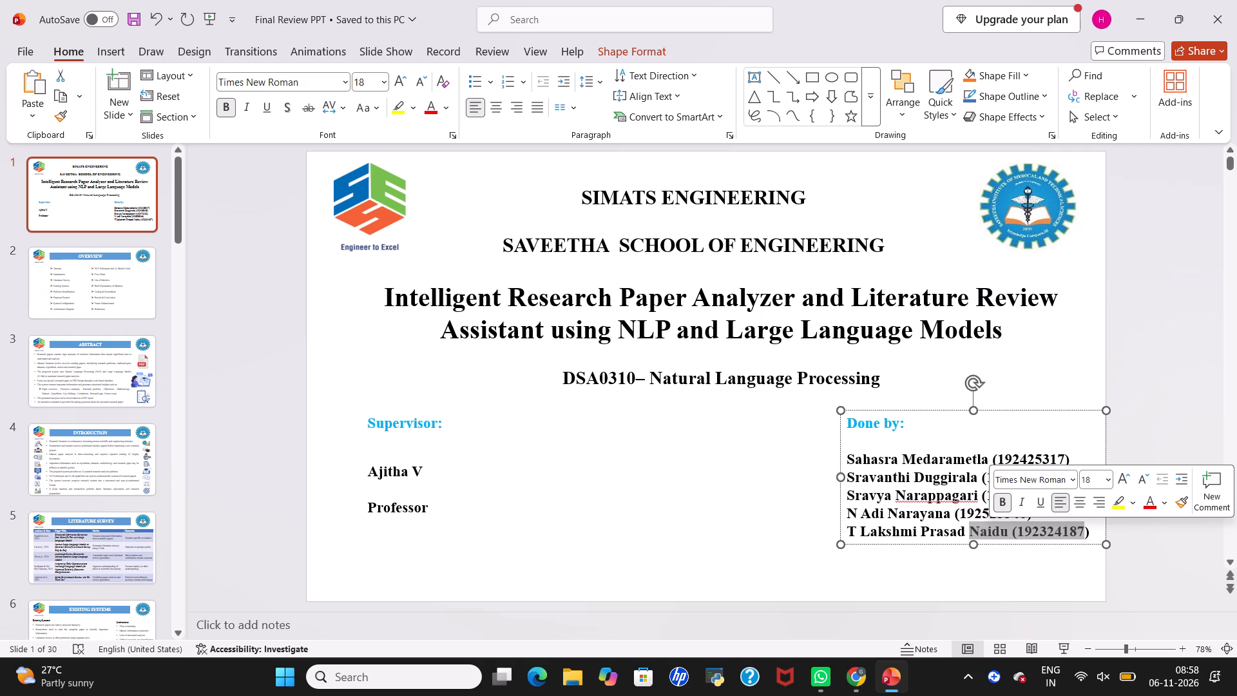
{"action": "left_click_drag", "start_coordinate": [964, 522], "coordinate": [865, 495]}
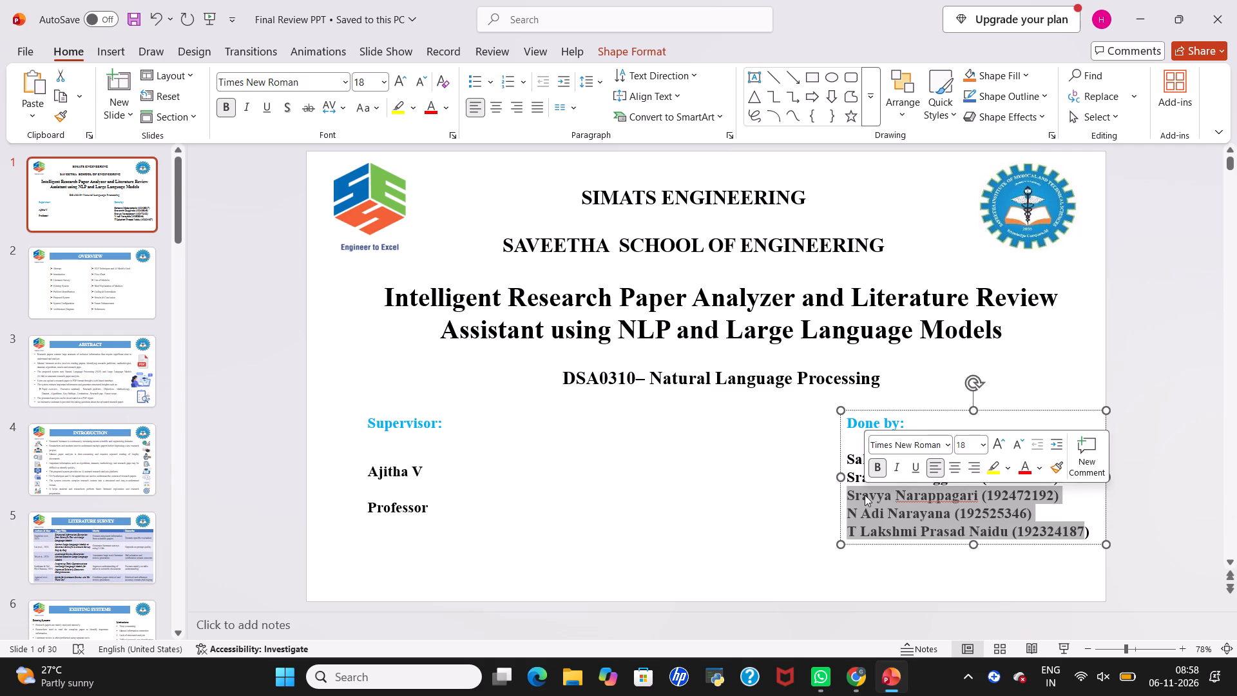
{"action": "key", "text": "BackSpace"}
{"action": "key", "text": "Right"}
{"action": "key", "text": "BackSpace"}
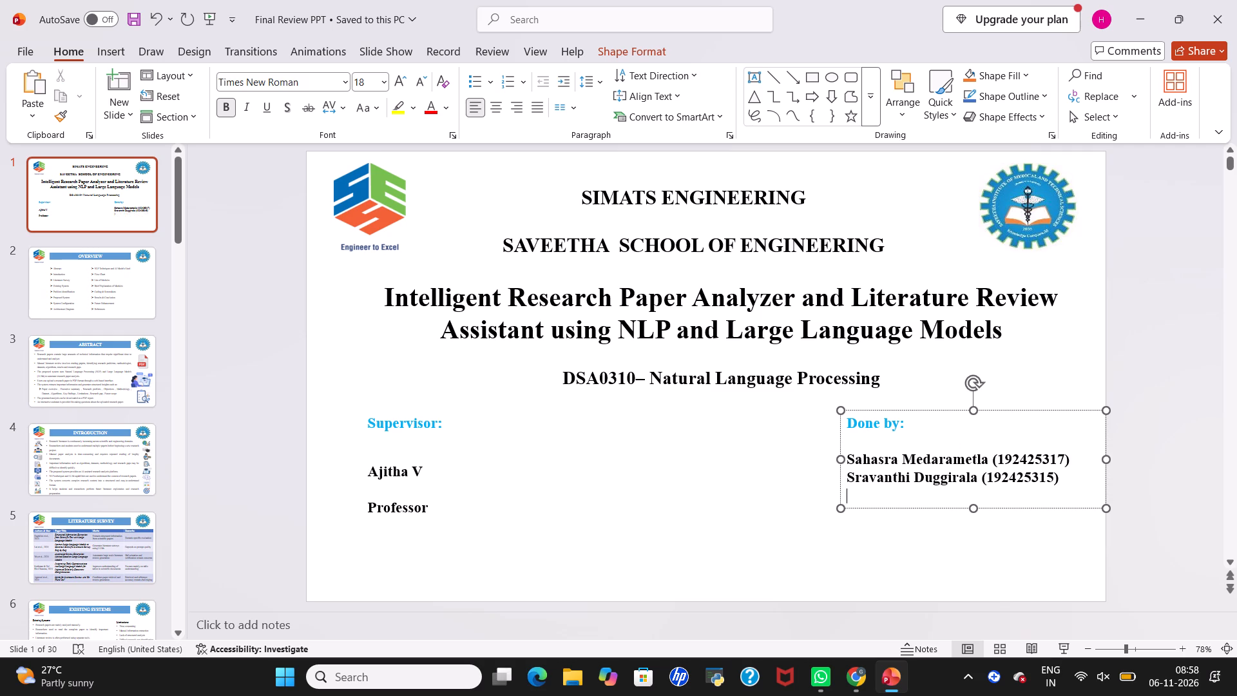
{"action": "key", "text": "BackSpace"}
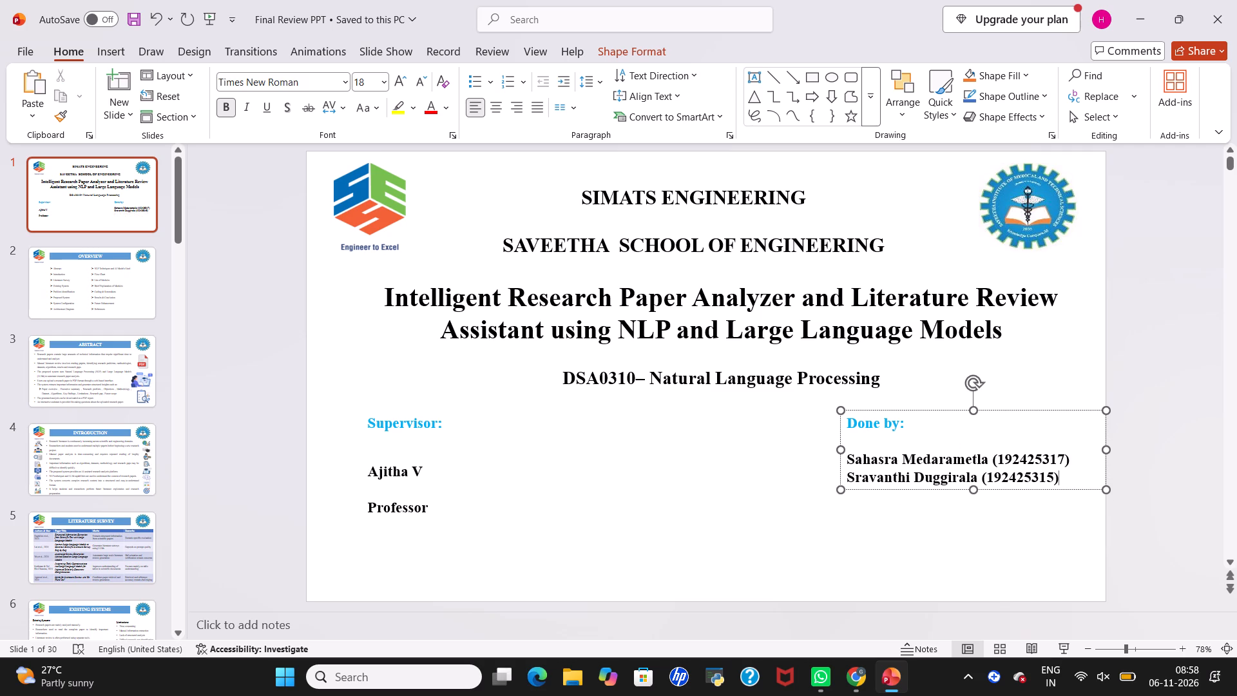
Move the Done by text box slightly down and to the left on the title slide.
{"action": "left_click_drag", "start_coordinate": [990, 411], "coordinate": [973, 427]}
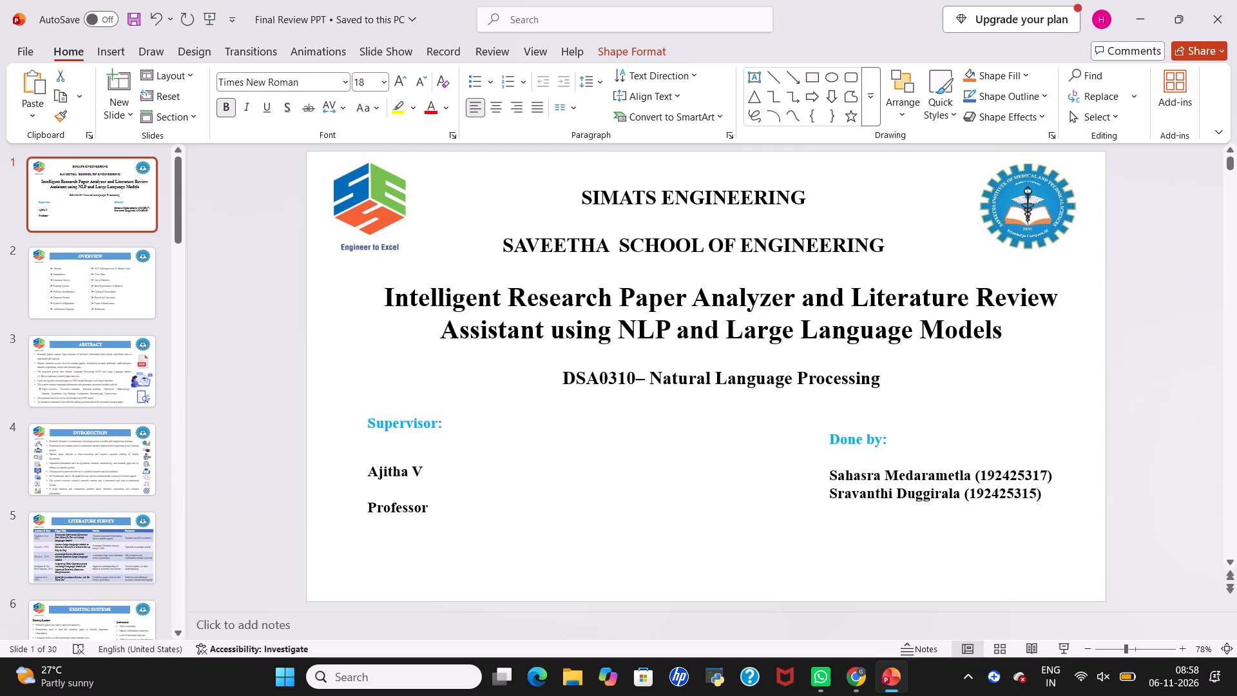
{"action": "left_click_drag", "start_coordinate": [973, 427], "coordinate": [965, 429]}
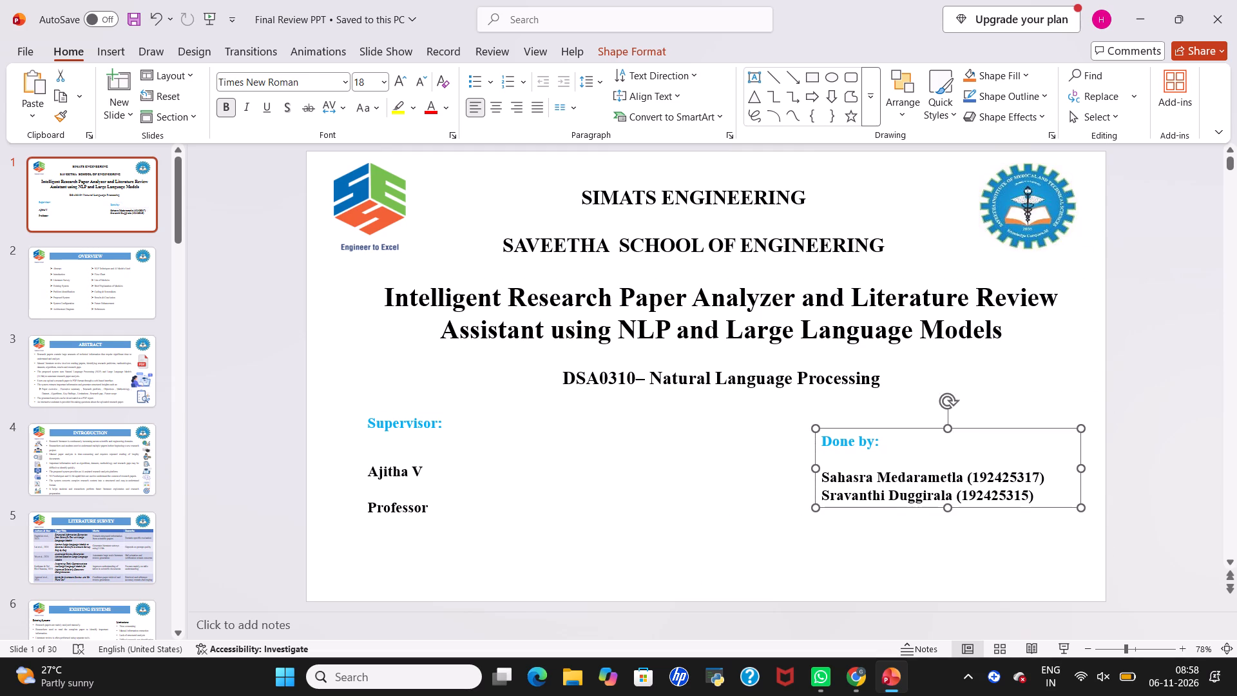
Remove the extra blank line beneath the Supervisor heading.
{"action": "left_click", "coordinate": [379, 436]}
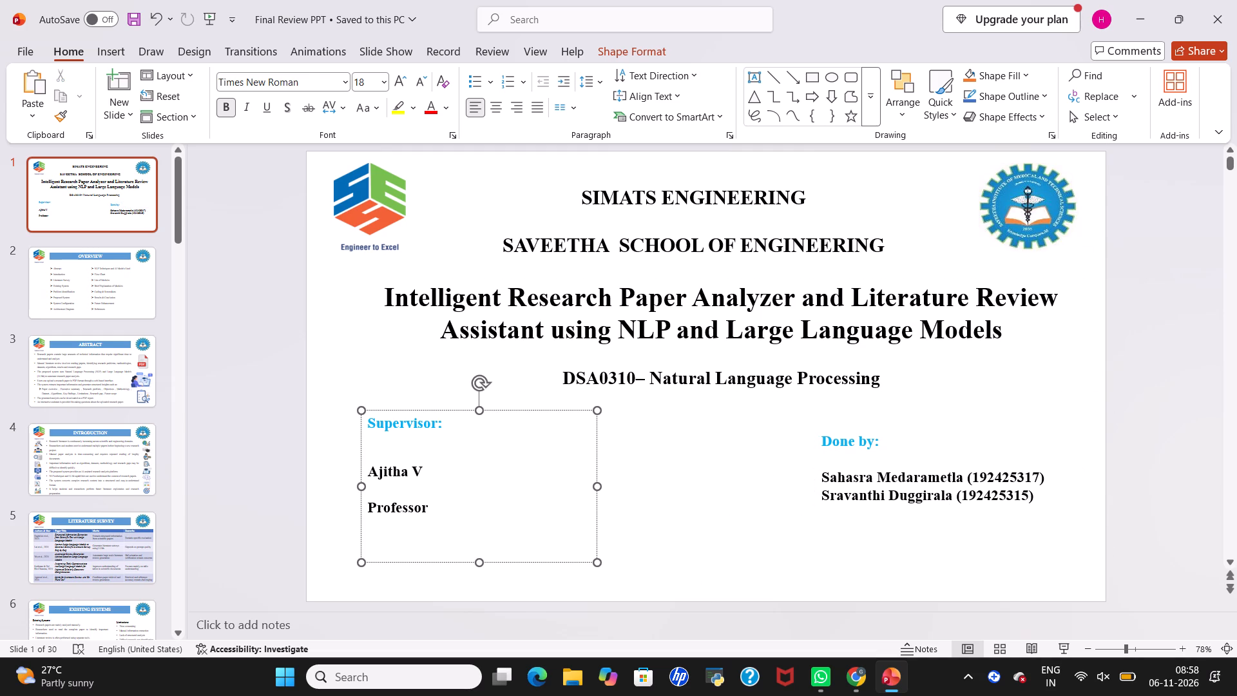
{"action": "left_click", "coordinate": [371, 449]}
{"action": "key", "text": "BackSpace"}
{"action": "key", "text": "BackSpace"}
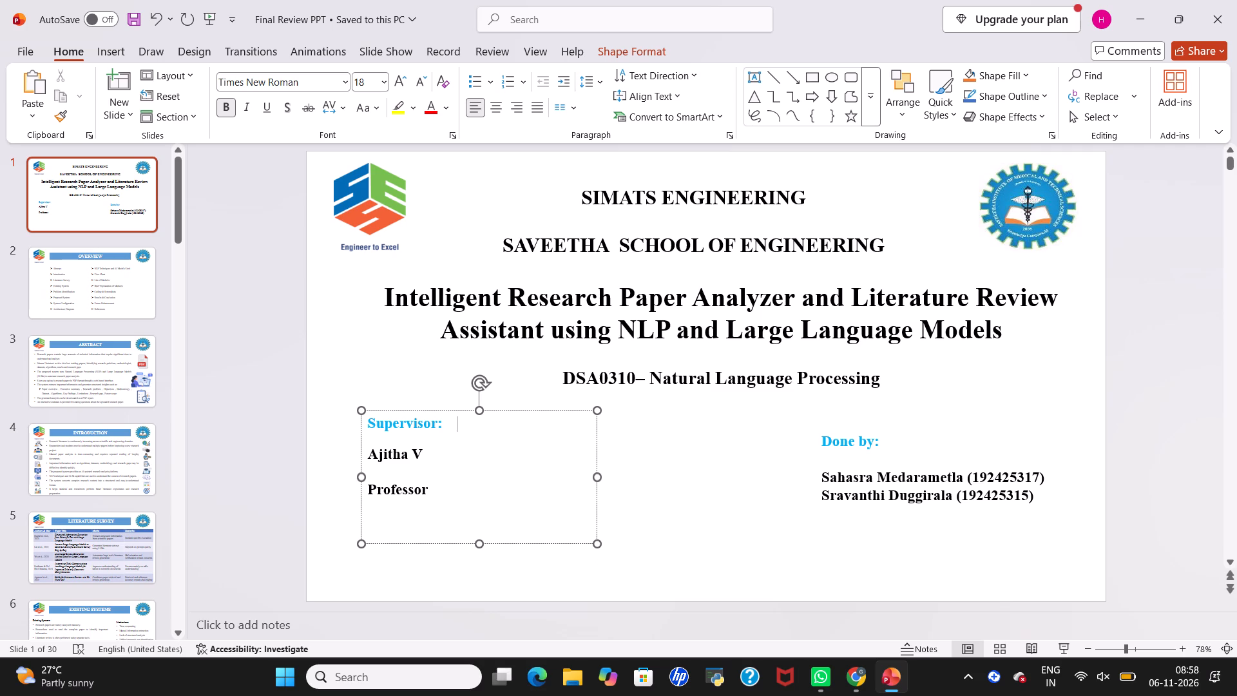
Move the Supervisor text box down so its top aligns with the Done by text box.
{"action": "left_click_drag", "start_coordinate": [532, 412], "coordinate": [533, 419]}
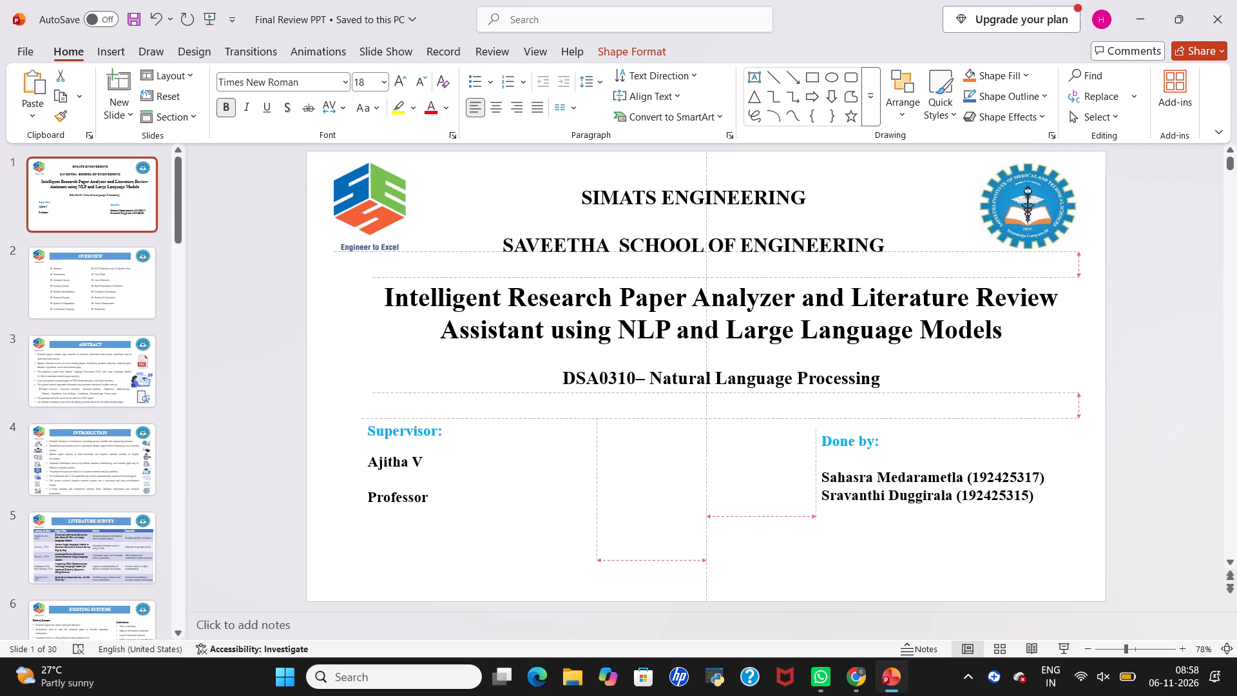
{"action": "left_click_drag", "start_coordinate": [533, 419], "coordinate": [533, 431]}
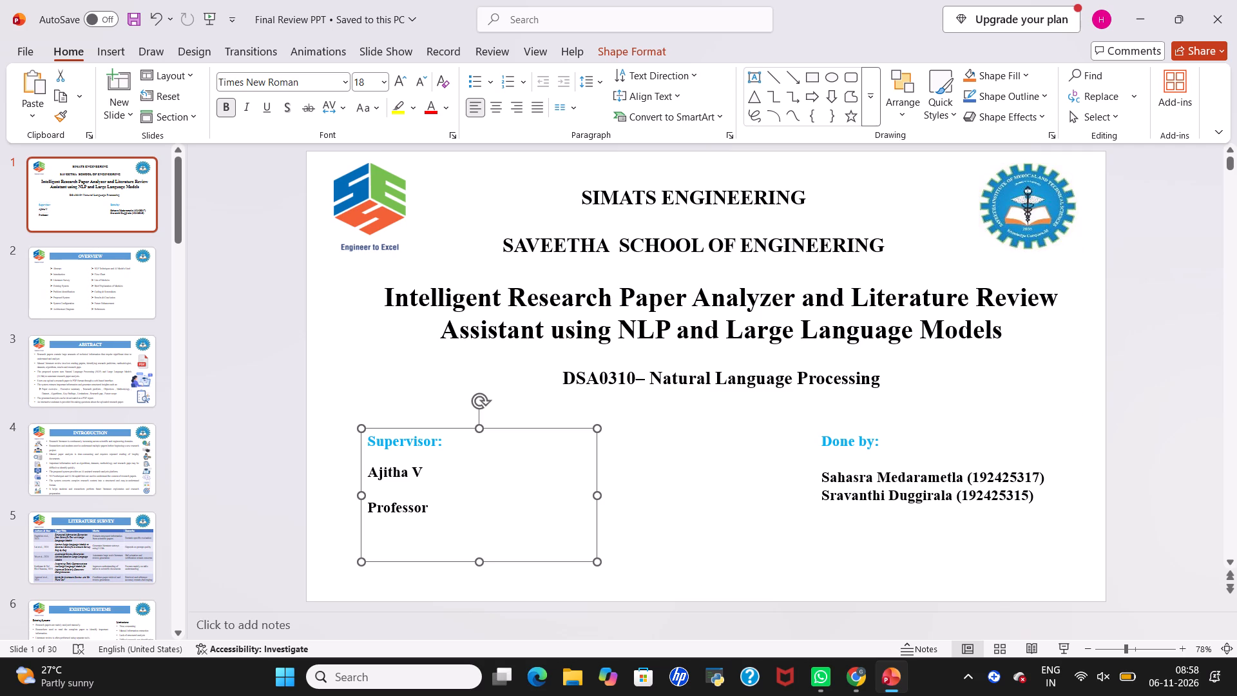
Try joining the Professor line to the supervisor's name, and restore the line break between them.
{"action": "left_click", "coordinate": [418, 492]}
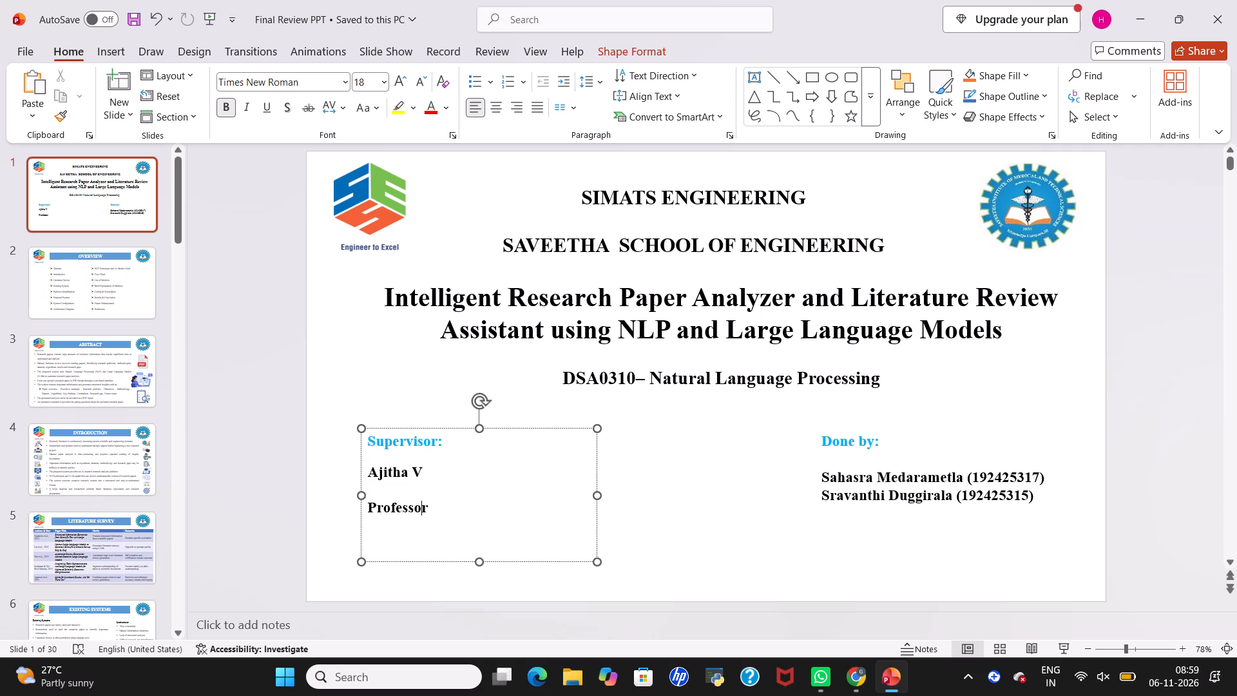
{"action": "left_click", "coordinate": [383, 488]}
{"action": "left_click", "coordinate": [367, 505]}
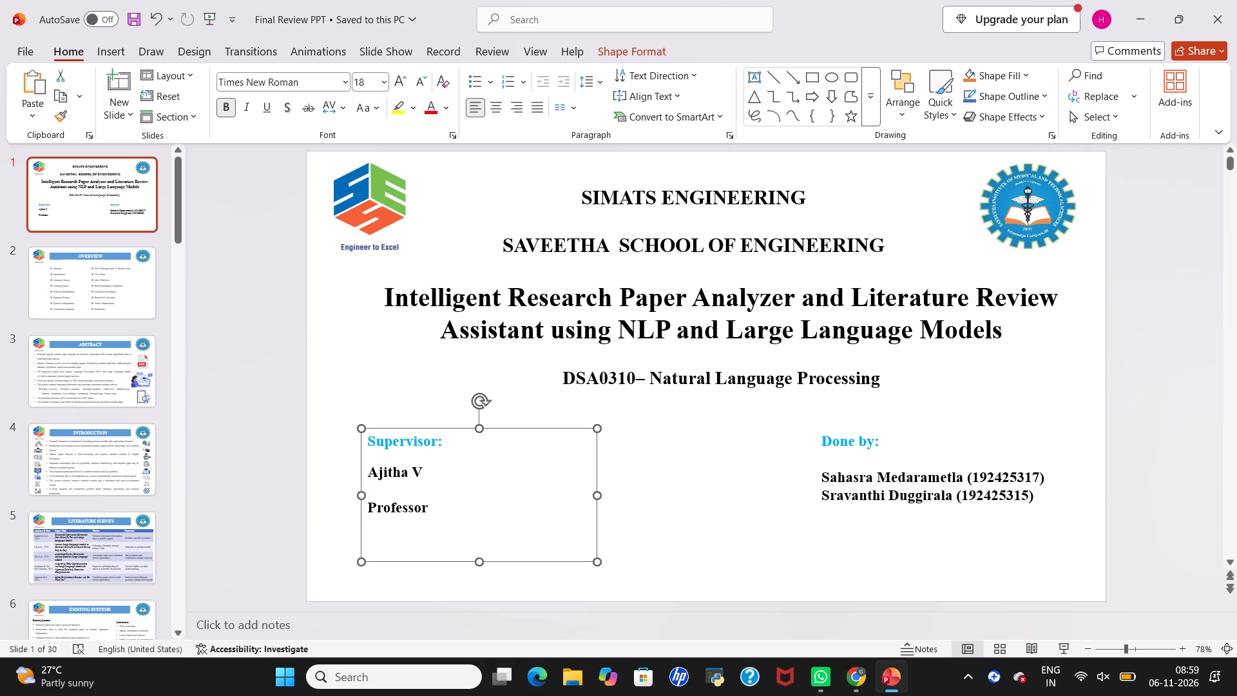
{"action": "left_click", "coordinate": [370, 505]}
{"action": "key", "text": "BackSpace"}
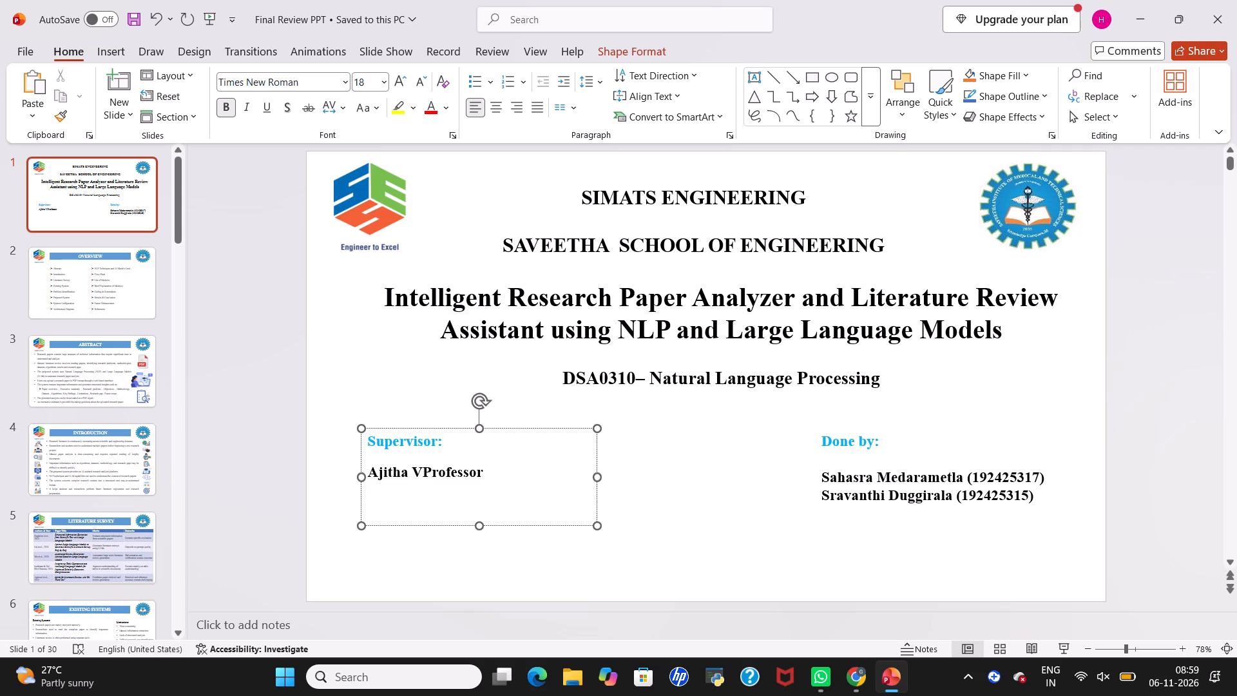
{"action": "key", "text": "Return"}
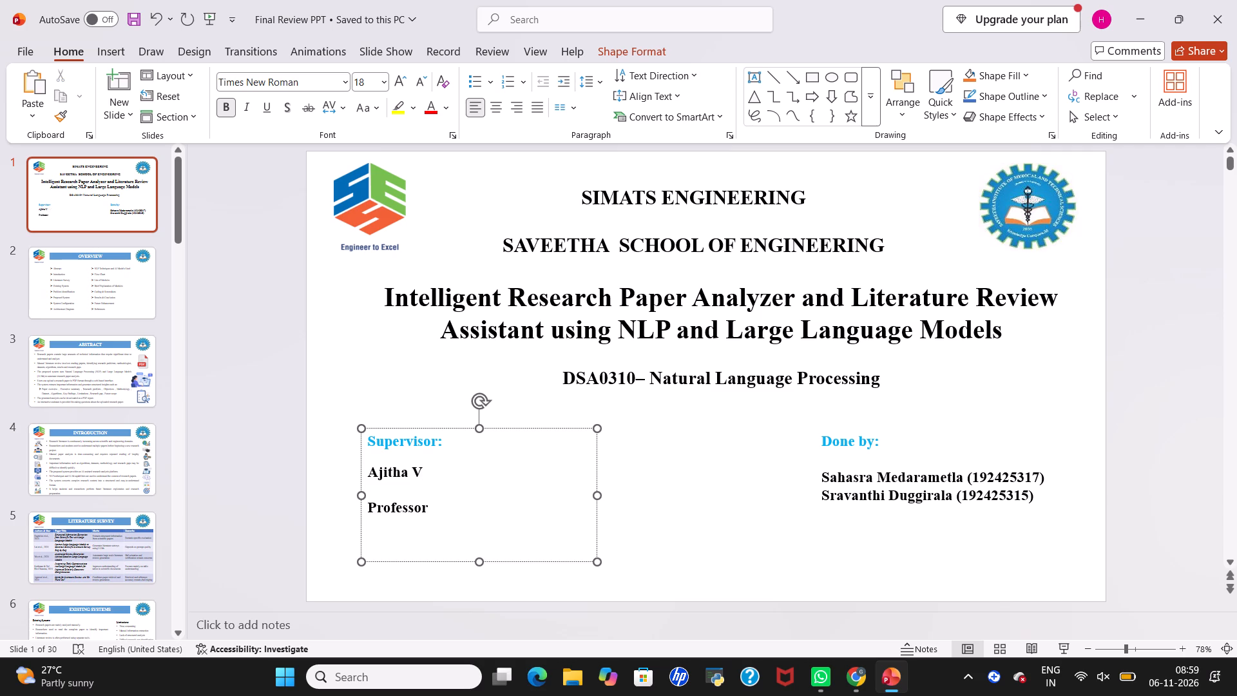
Replace the first student's name in the Done by list with the new student's name, keeping a space before the bracket.
{"action": "left_click", "coordinate": [894, 489]}
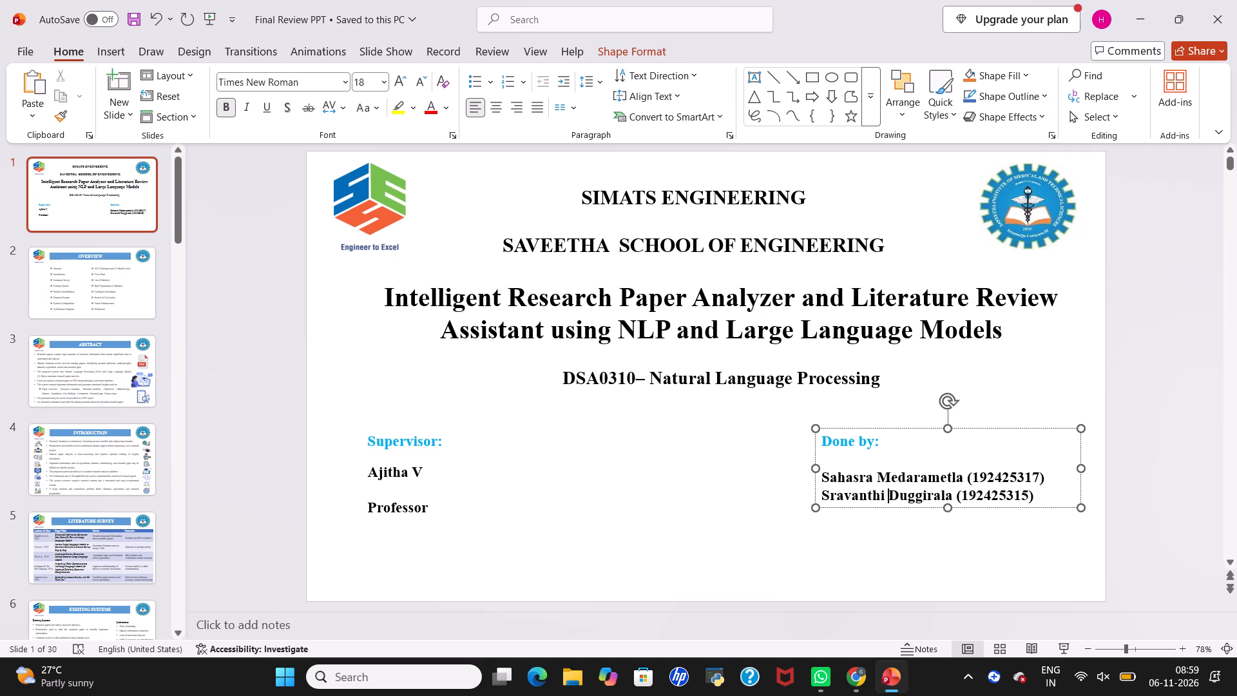
{"action": "left_click_drag", "start_coordinate": [962, 478], "coordinate": [920, 483]}
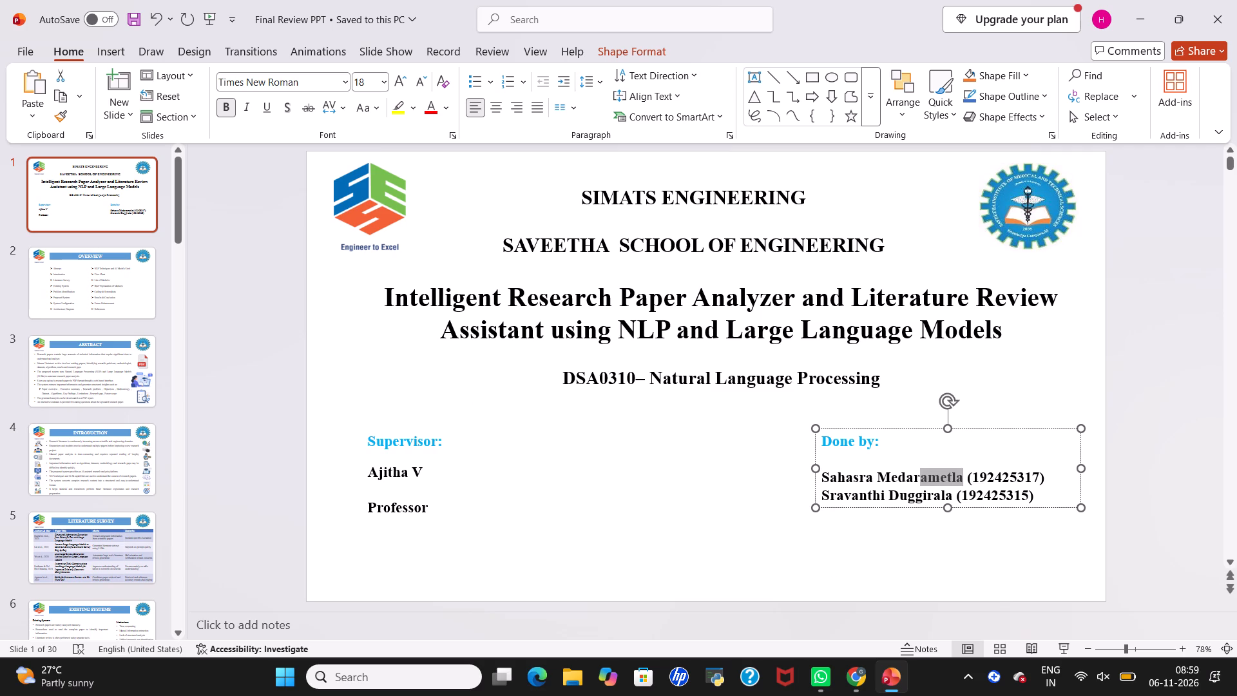
{"action": "left_click_drag", "start_coordinate": [920, 483], "coordinate": [836, 481]}
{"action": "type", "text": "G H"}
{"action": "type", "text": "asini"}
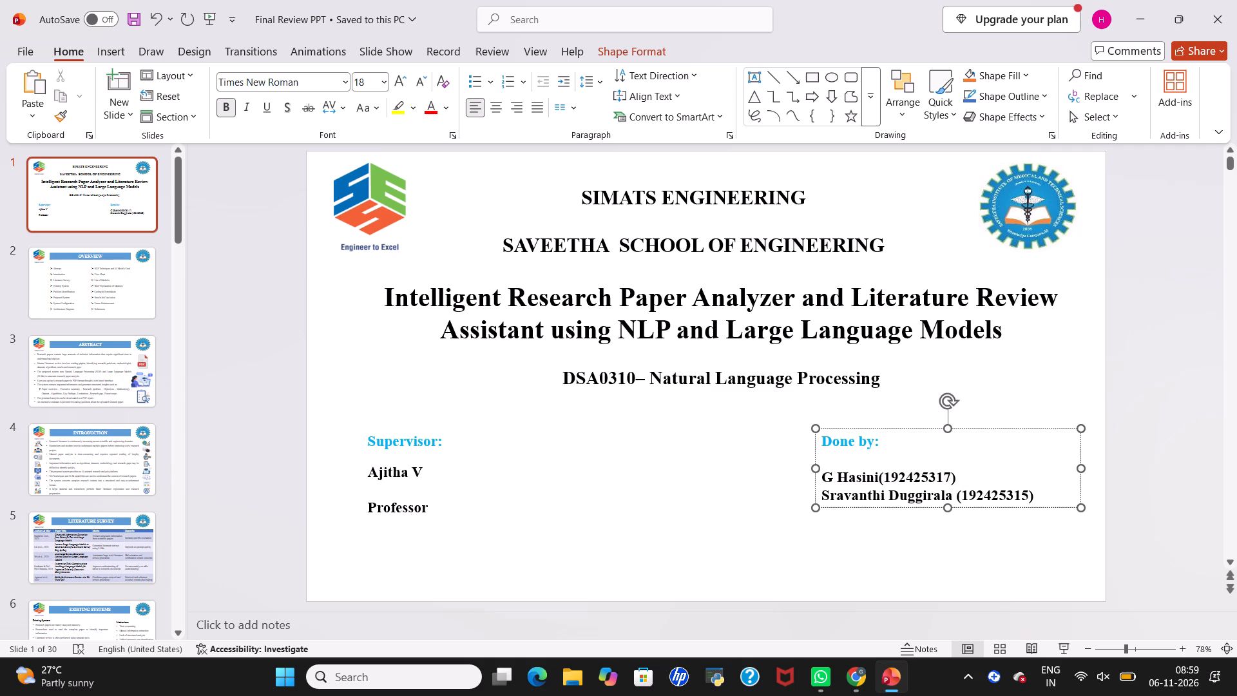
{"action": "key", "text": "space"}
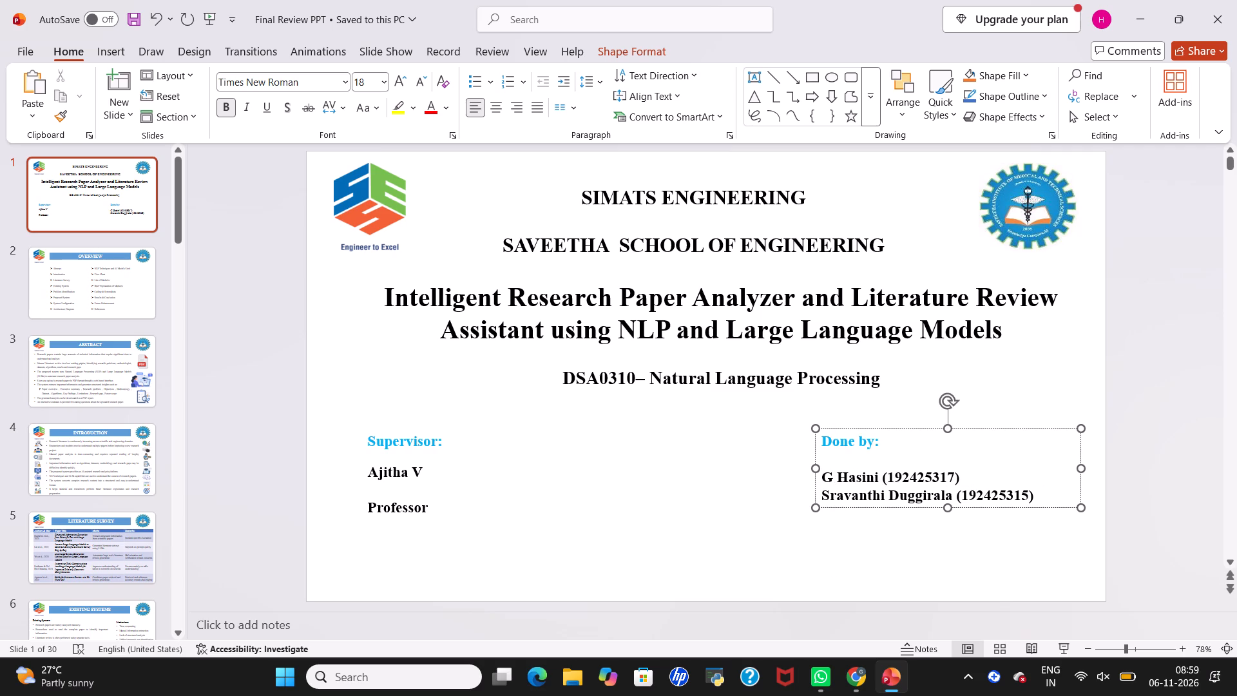
Replace the last three digits of the first student's registration number with the new student's digits.
{"action": "left_click", "coordinate": [955, 478]}
{"action": "key", "text": "BackSpace"}
{"action": "key", "text": "BackSpace"}
{"action": "key", "text": "BackSpace"}
{"action": "type", "text": "262"}
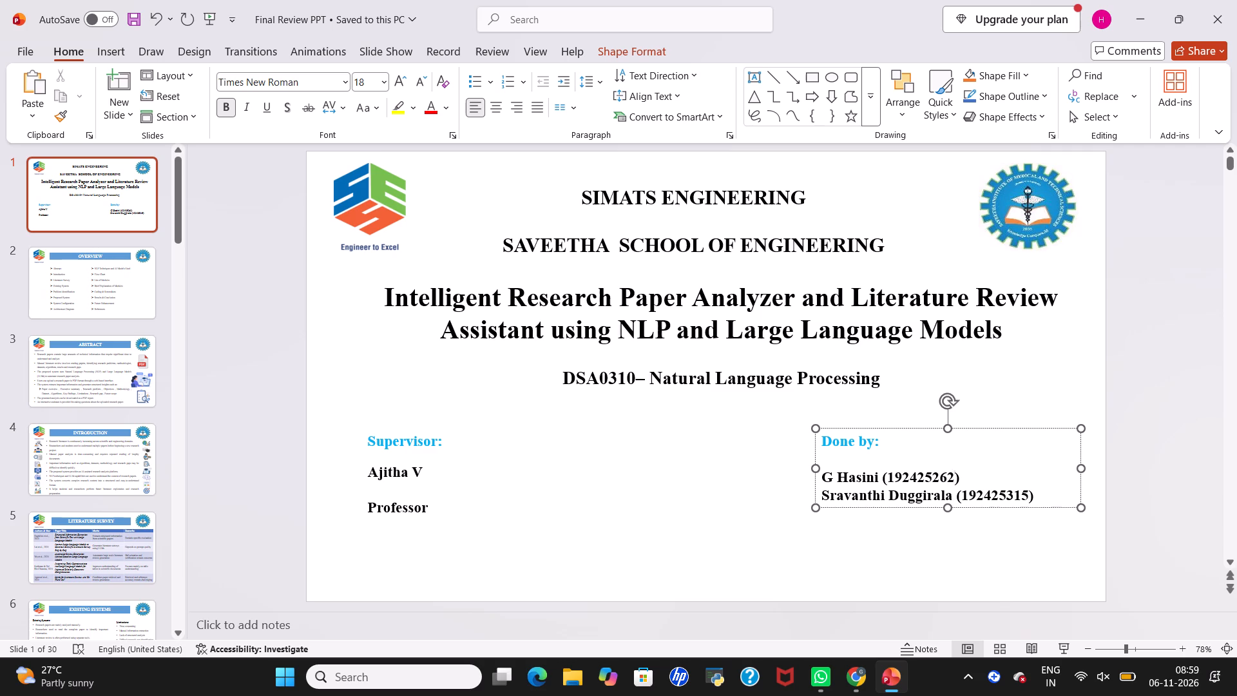
Replace the second student's name in the Done by list with the new student's name, keeping a space before the bracket.
{"action": "left_click_drag", "start_coordinate": [951, 494], "coordinate": [829, 502]}
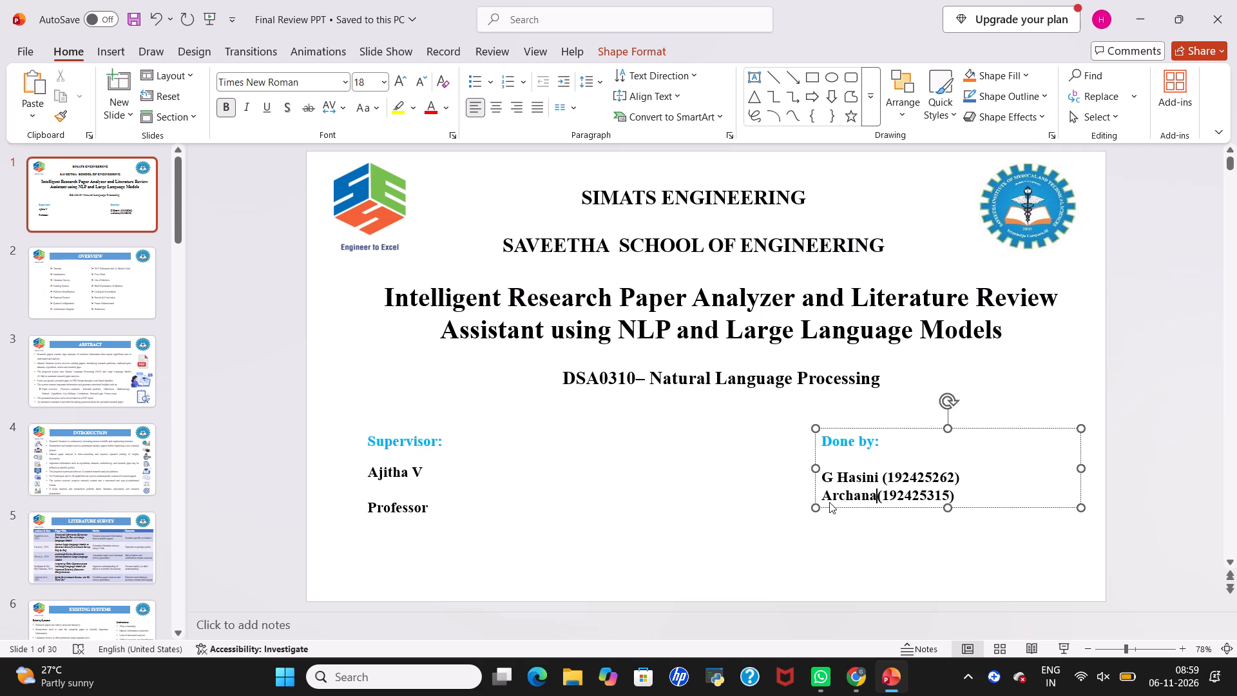
{"action": "key", "text": "space"}
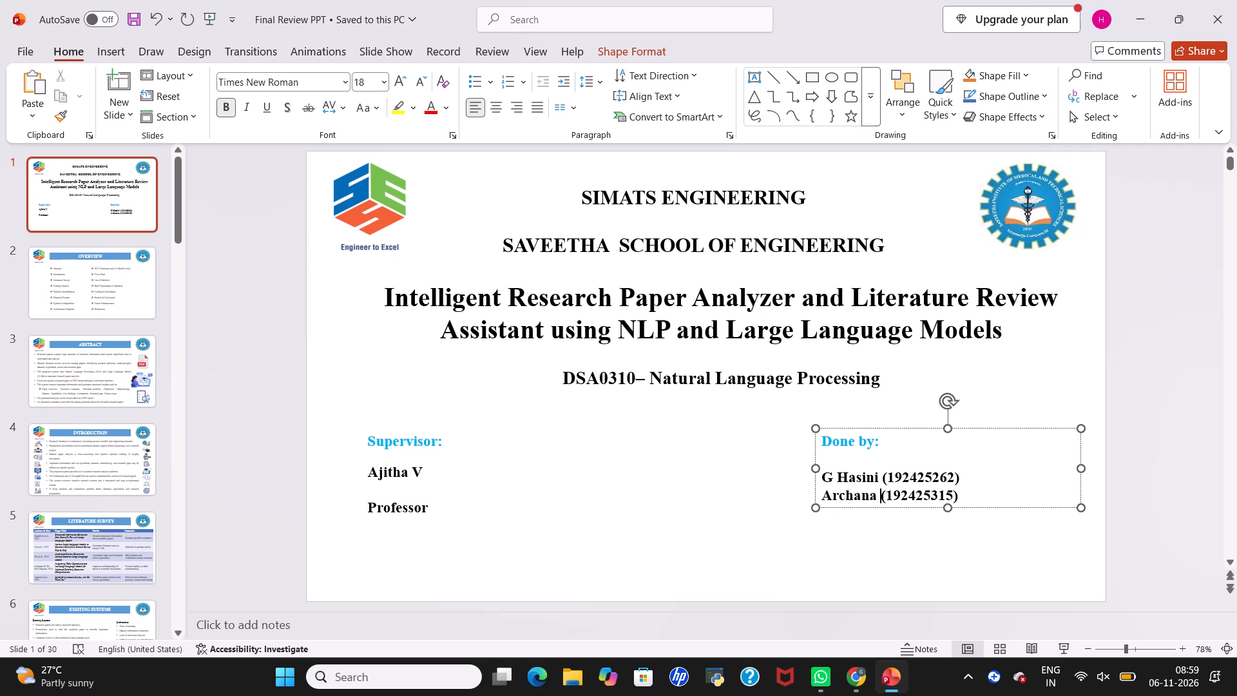
Replace the last two digits of the second student's registration number with the new student's digits.
{"action": "left_click", "coordinate": [951, 493]}
{"action": "key", "text": "BackSpace"}
{"action": "key", "text": "BackSpace"}
{"action": "type", "text": "25"}
Add the initial B and a space before the second student's name in the Done by list.
{"action": "left_click", "coordinate": [823, 495]}
{"action": "type", "text": "B"}
{"action": "key", "text": "space"}
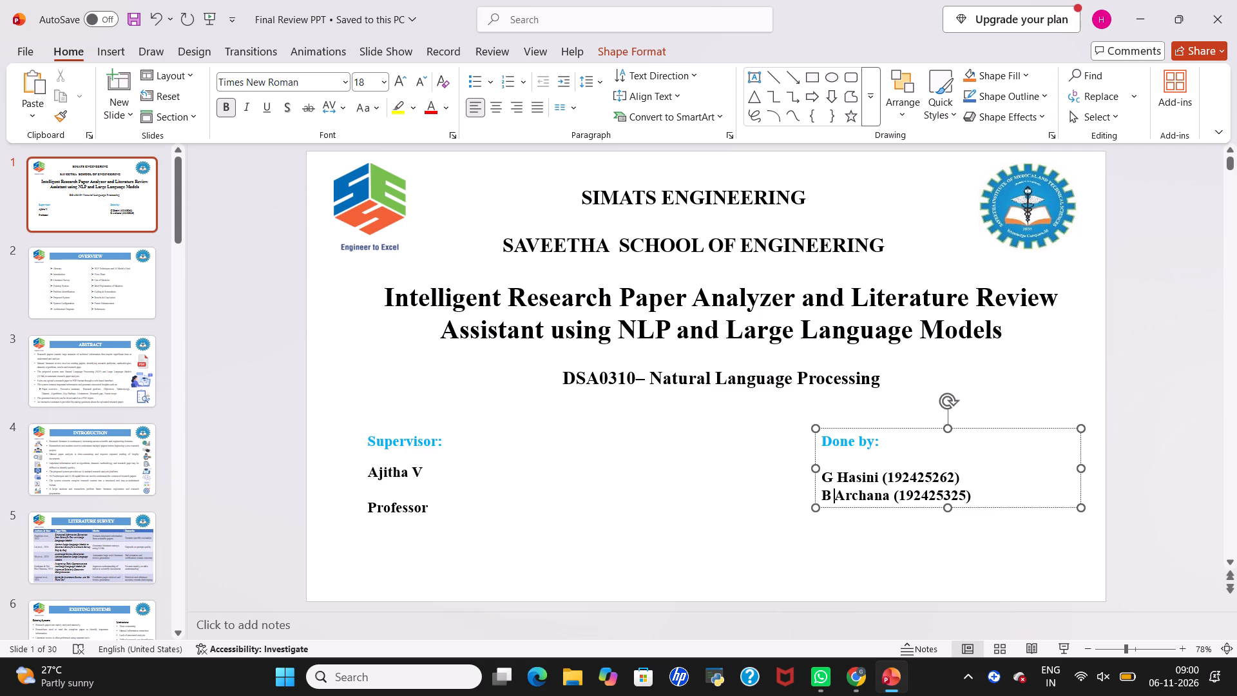
{"action": "left_click", "coordinate": [1190, 382]}
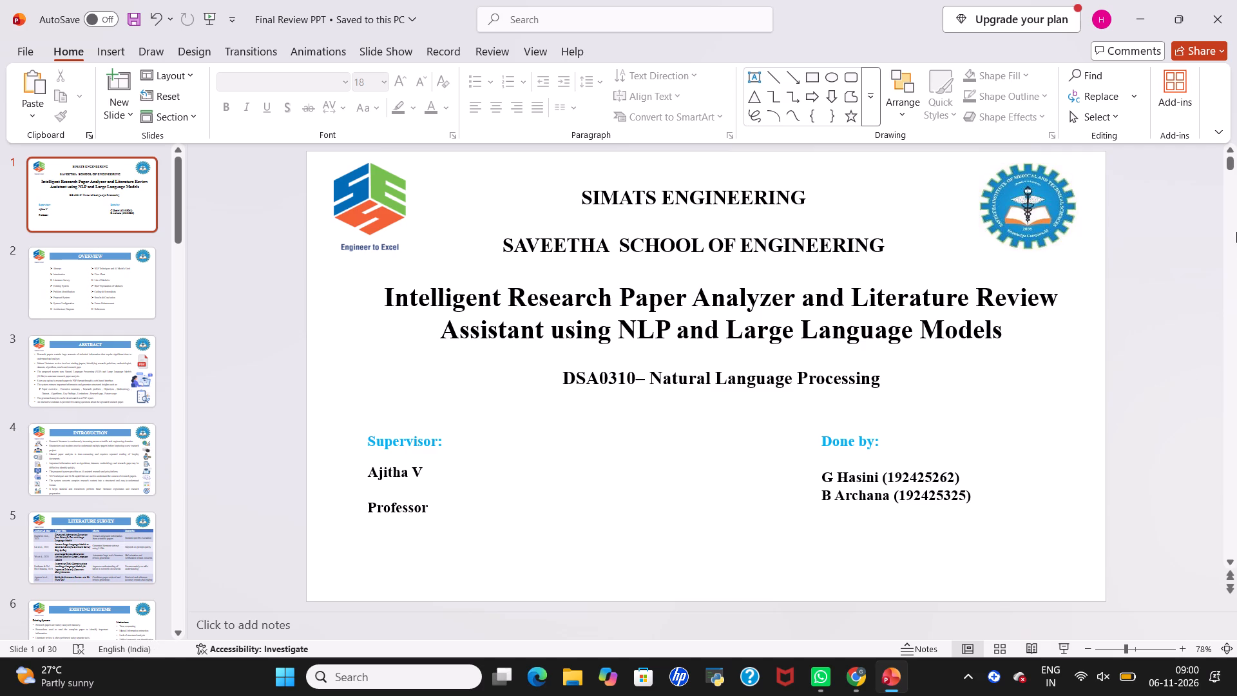
{"action": "left_click", "coordinate": [1173, 309]}
Look over the Abstract and Introduction slides, and cut the Overview slide from the presentation.
{"action": "left_click", "coordinate": [125, 286]}
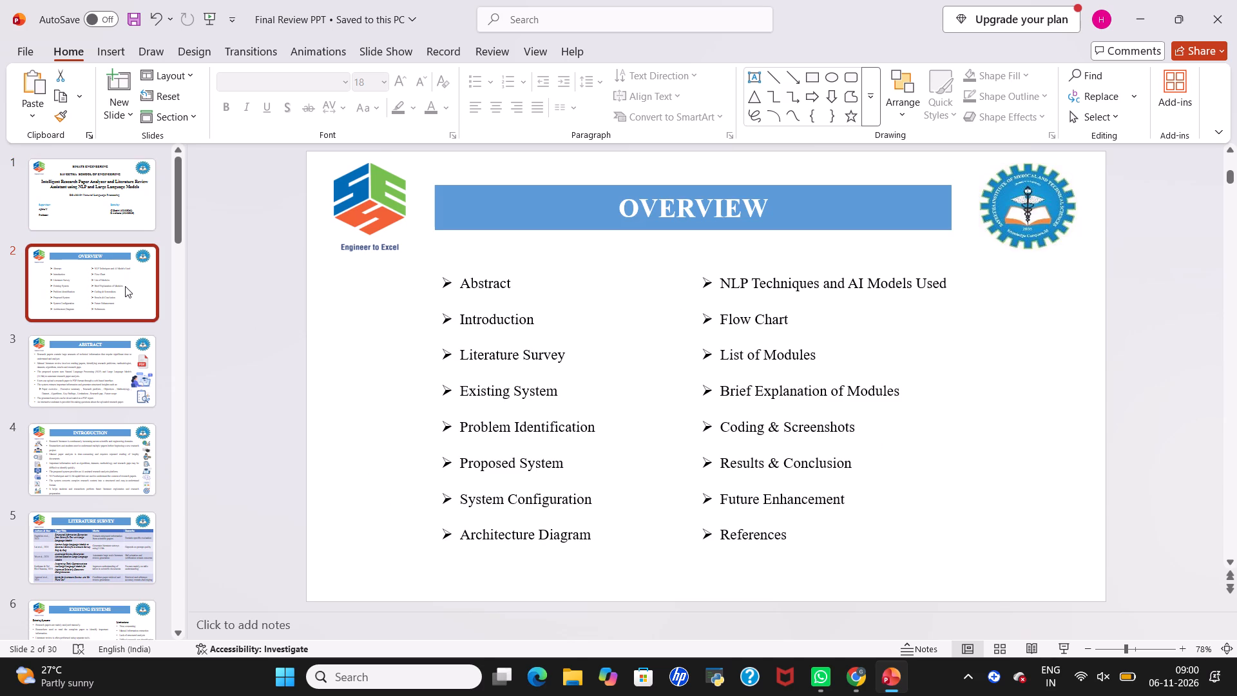
{"action": "left_click", "coordinate": [111, 374]}
{"action": "left_click", "coordinate": [99, 448]}
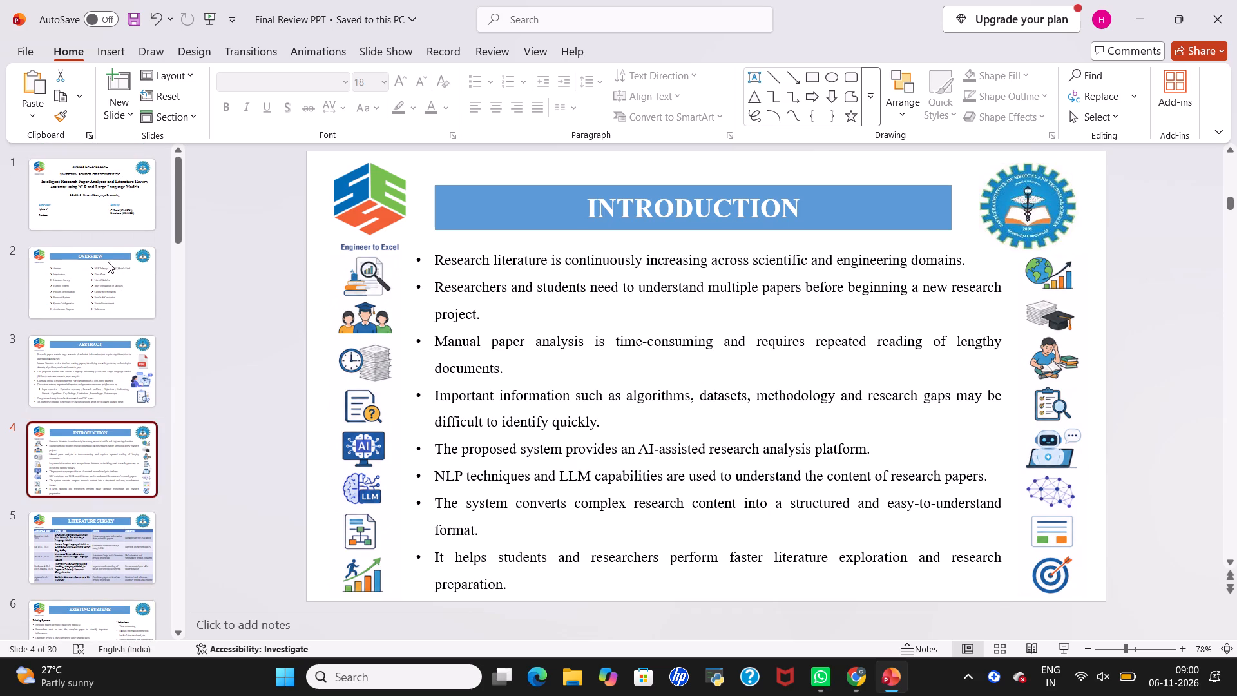
{"action": "left_click", "coordinate": [94, 289]}
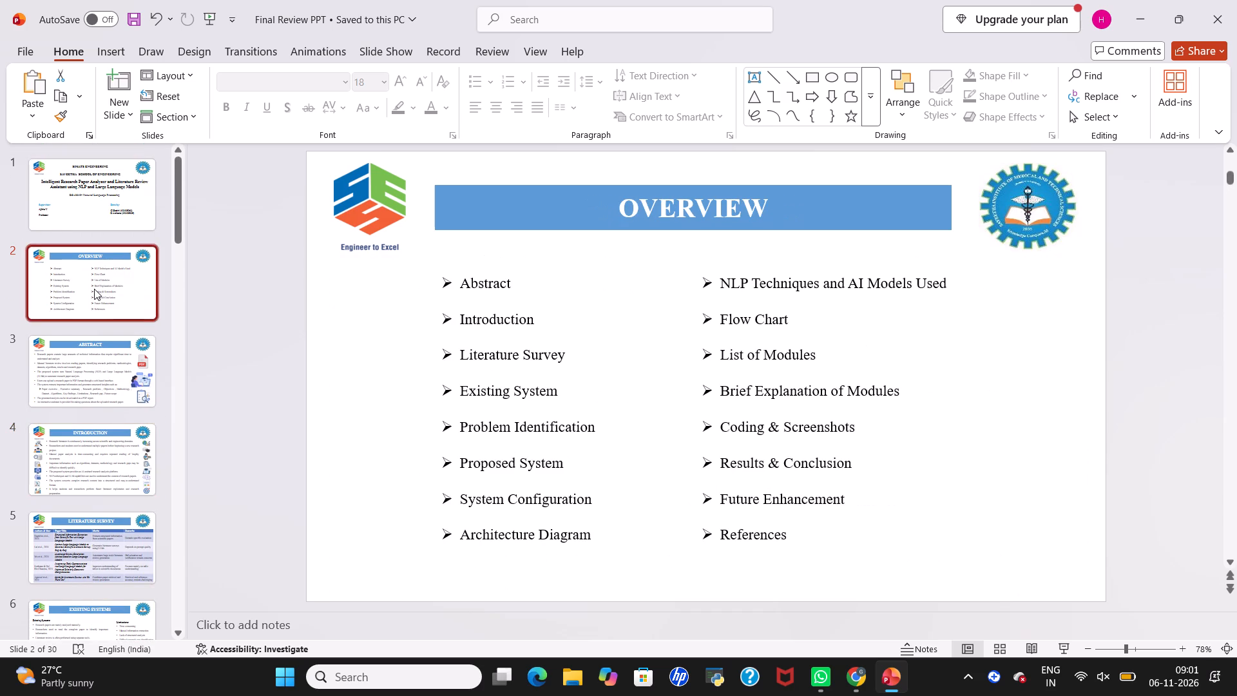
{"action": "right_click", "coordinate": [94, 289]}
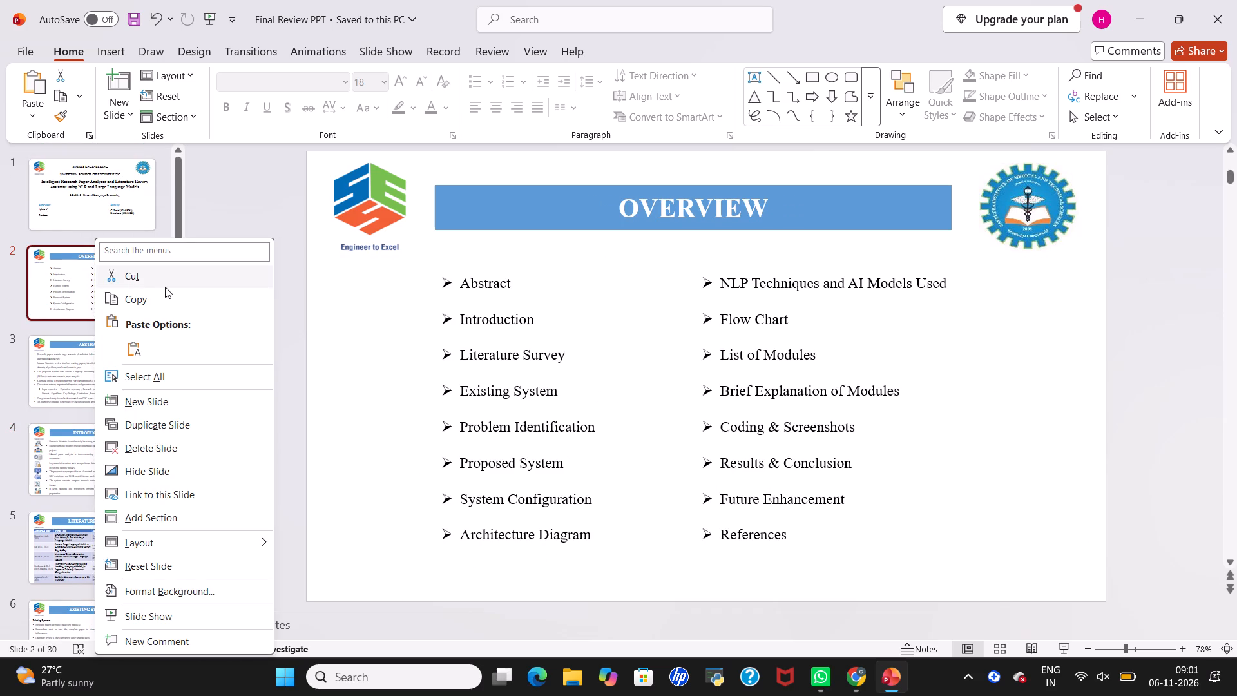
{"action": "left_click", "coordinate": [160, 279]}
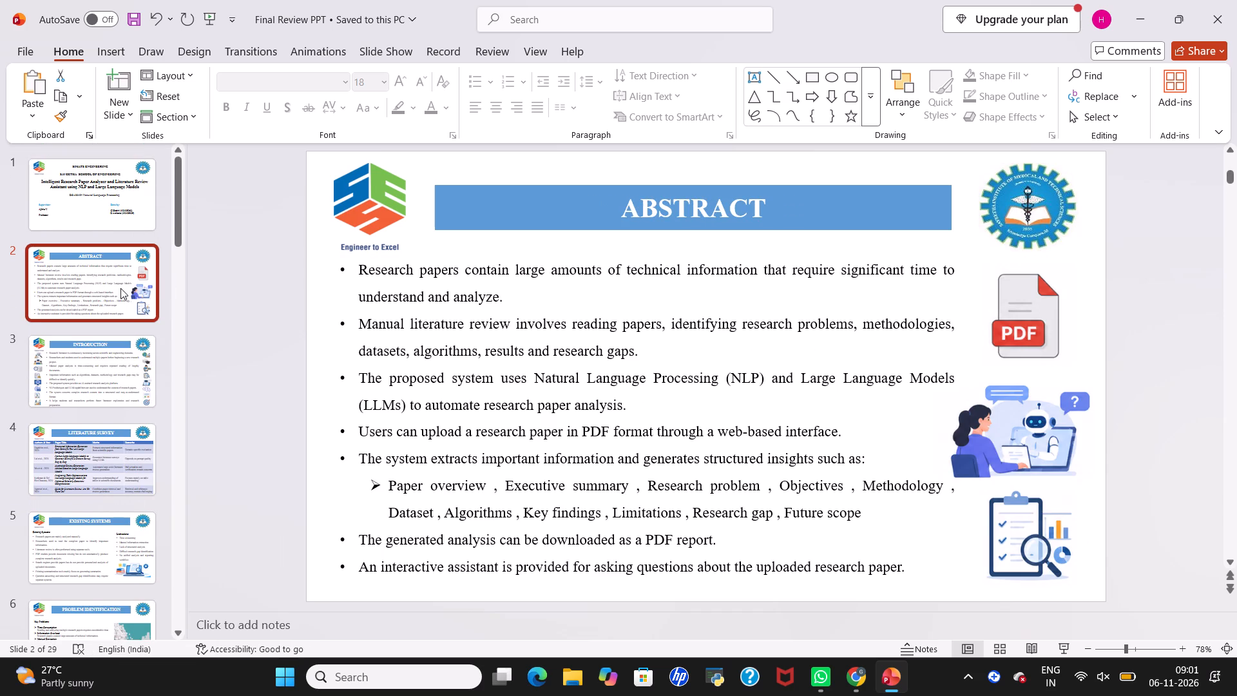
Review the slides from Abstract through Proposed Systems to judge which ones to keep.
{"action": "left_click", "coordinate": [98, 350]}
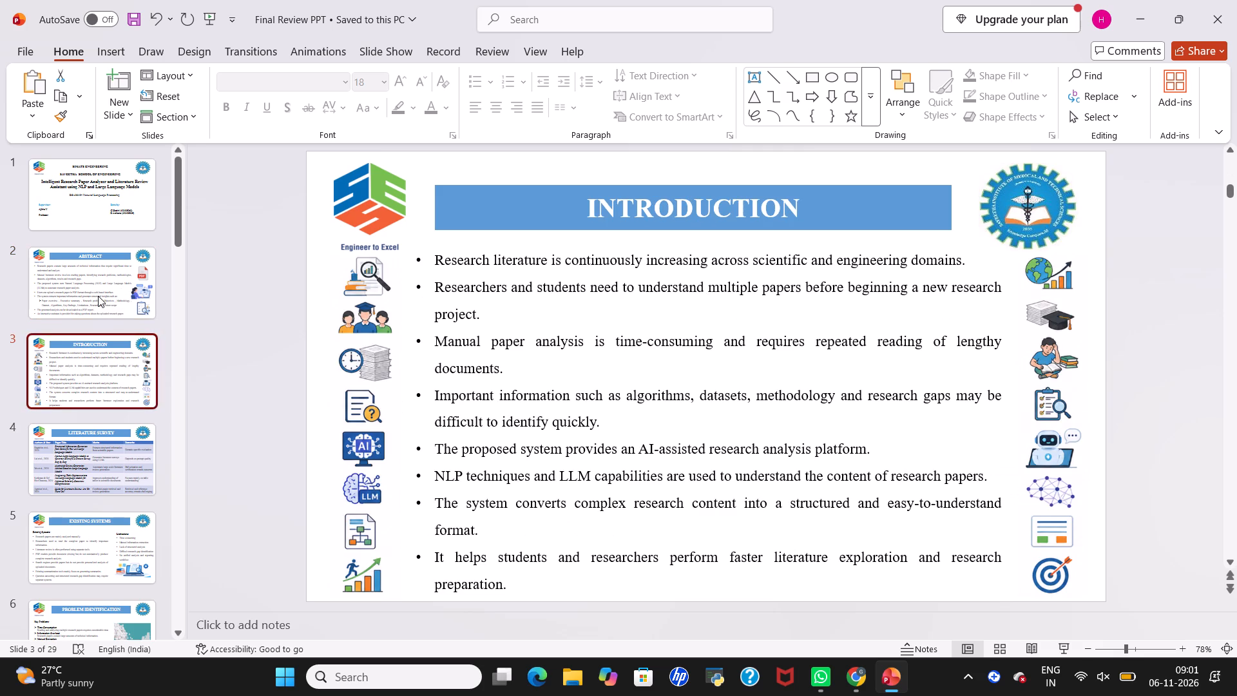
{"action": "left_click", "coordinate": [98, 296]}
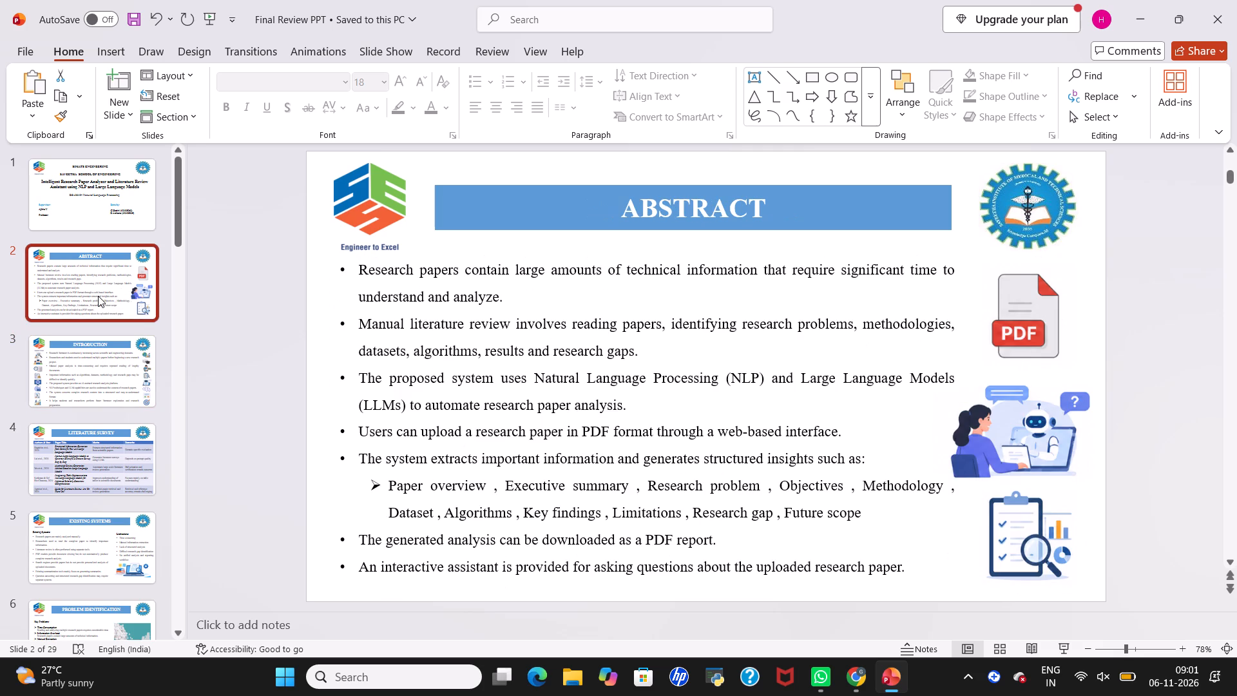
{"action": "left_click", "coordinate": [90, 372]}
{"action": "left_click", "coordinate": [91, 309]}
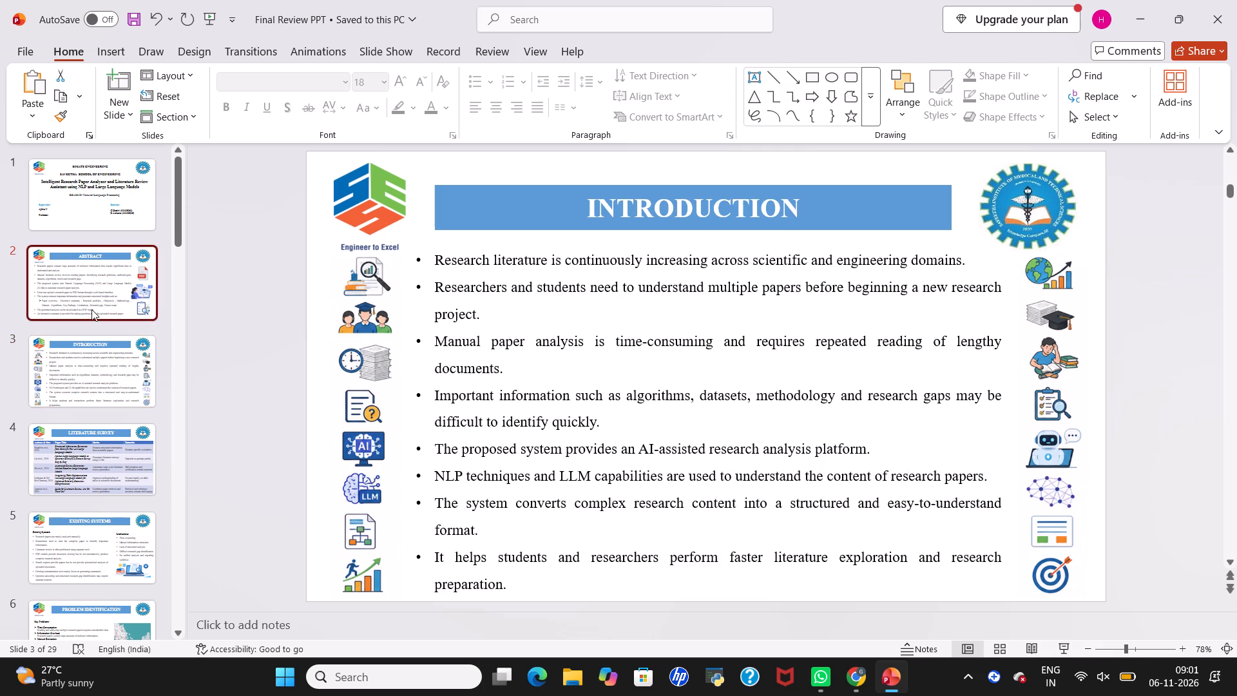
{"action": "scroll", "coordinate": [83, 421], "scroll_direction": "down", "scroll_amount": 1}
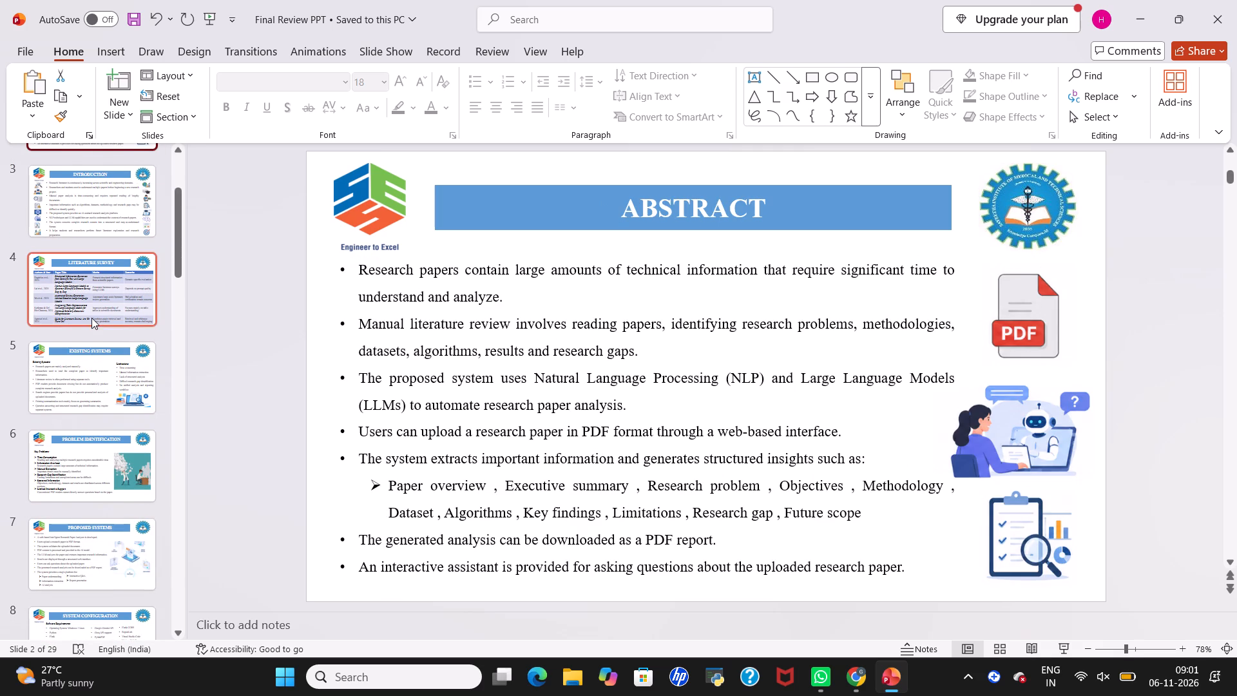
{"action": "left_click", "coordinate": [91, 318]}
{"action": "left_click", "coordinate": [88, 372]}
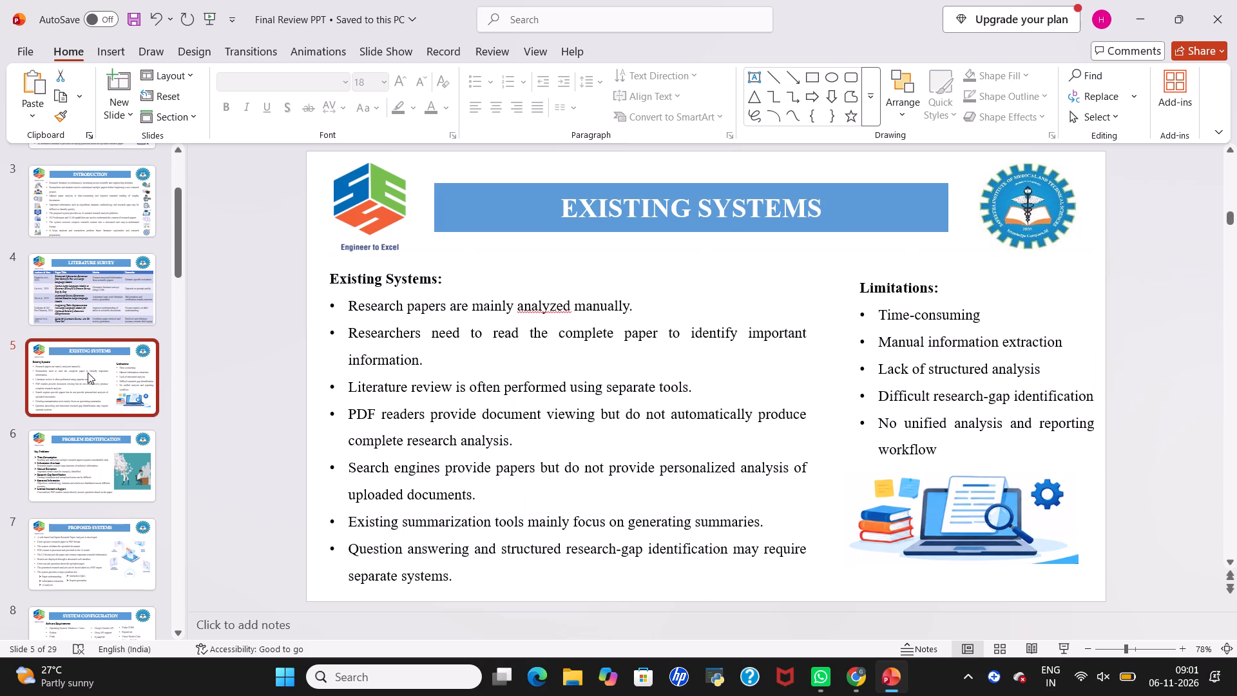
{"action": "left_click", "coordinate": [77, 447]}
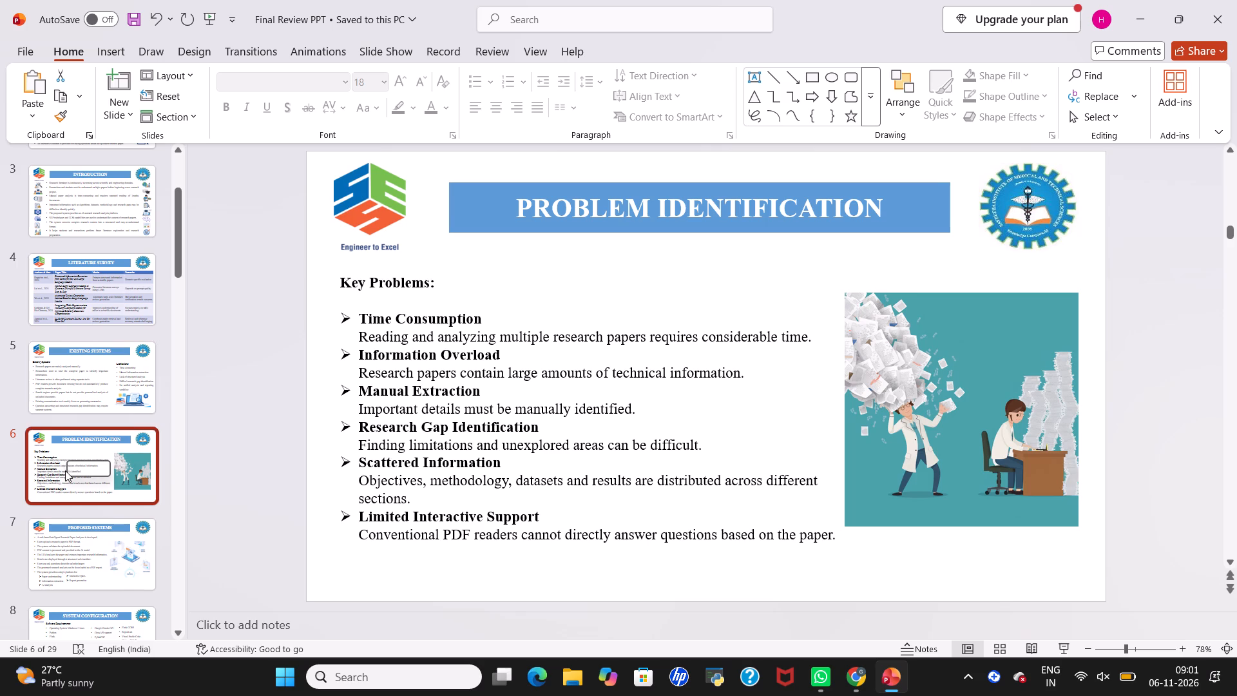
{"action": "scroll", "coordinate": [65, 470], "scroll_direction": "down", "scroll_amount": 1}
{"action": "left_click", "coordinate": [86, 463]}
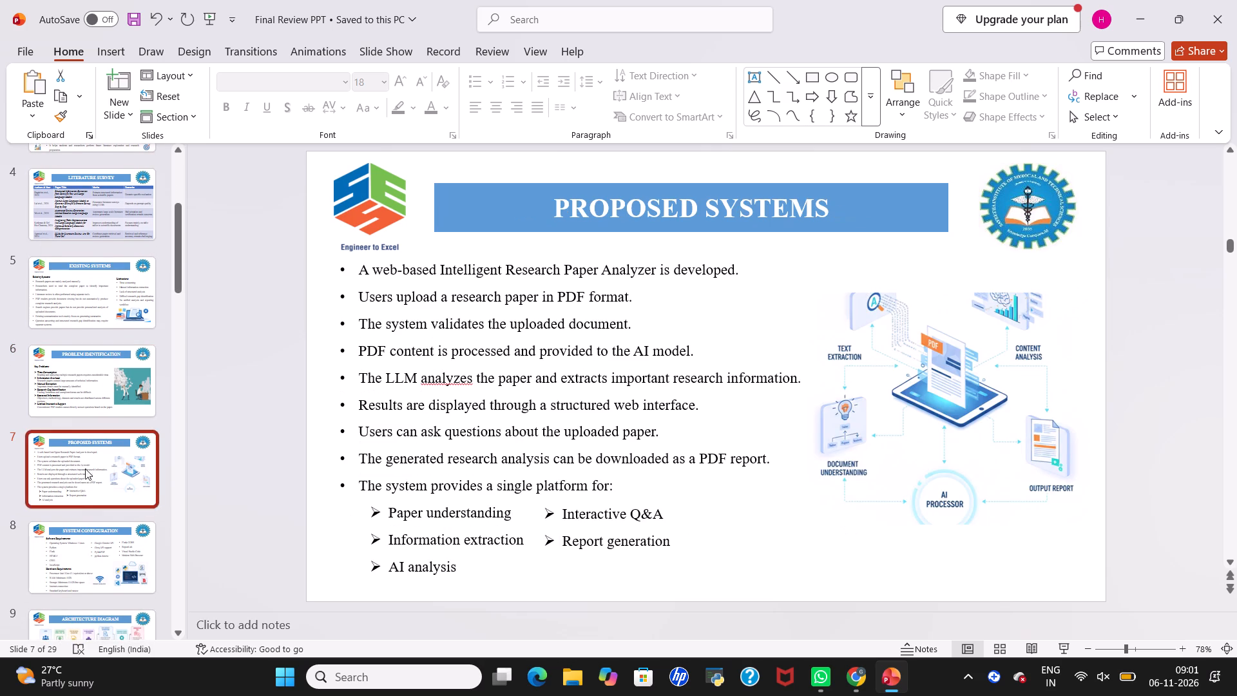
Cut the System Configuration slide from the presentation.
{"action": "left_click", "coordinate": [84, 536]}
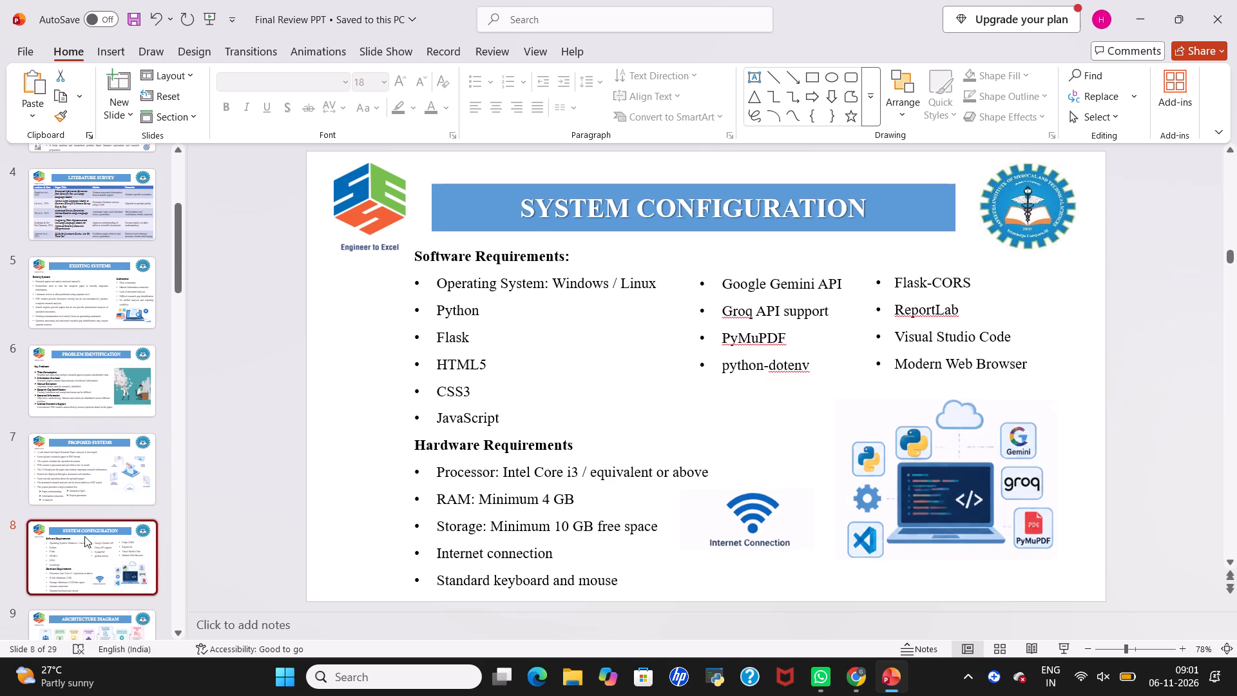
{"action": "scroll", "coordinate": [84, 536], "scroll_direction": "down", "scroll_amount": 1}
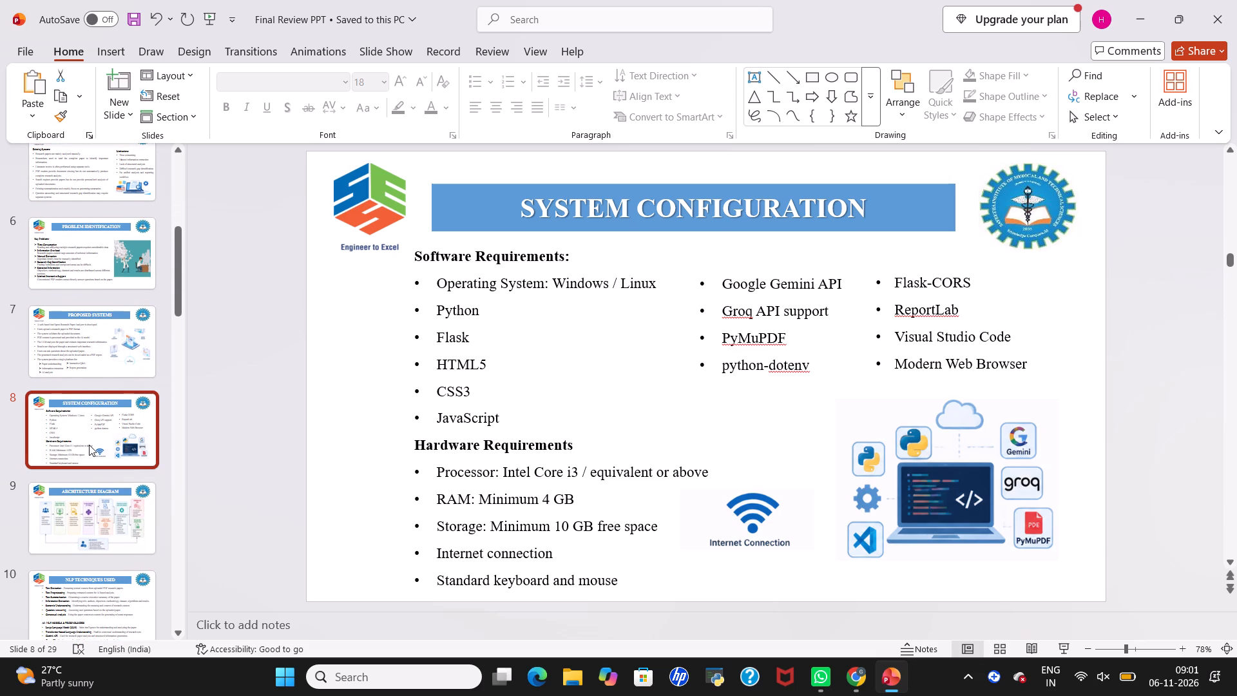
{"action": "right_click", "coordinate": [89, 445]}
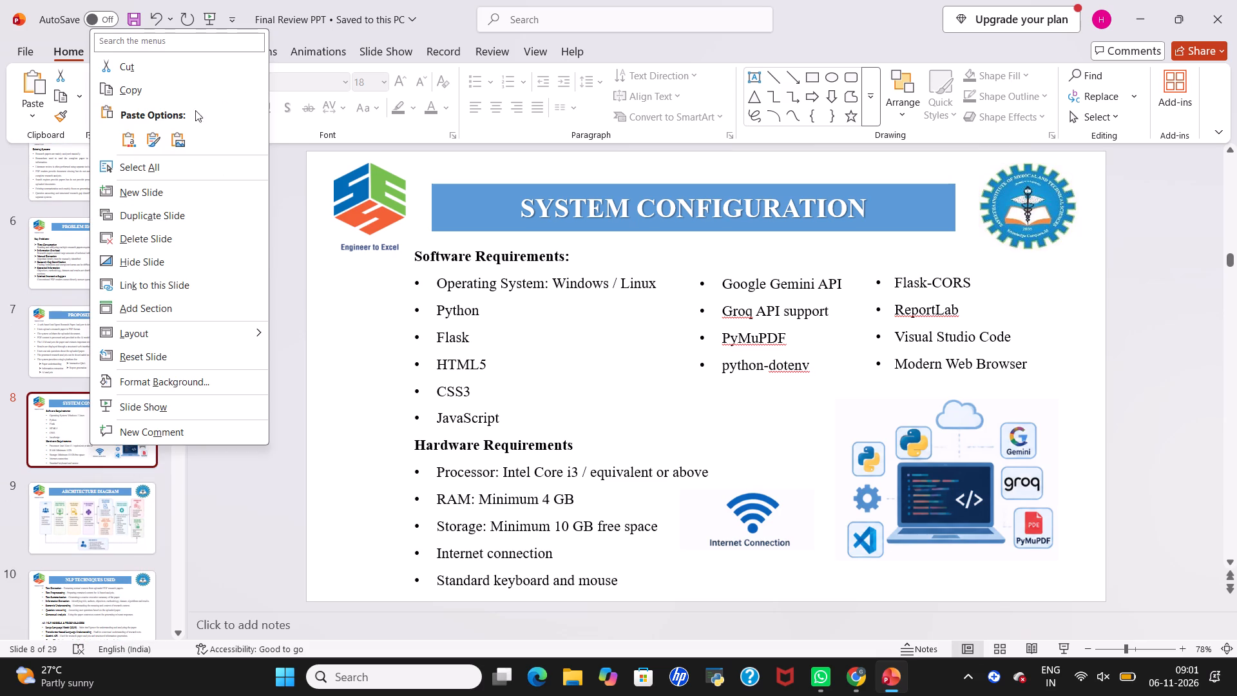
{"action": "left_click", "coordinate": [193, 65]}
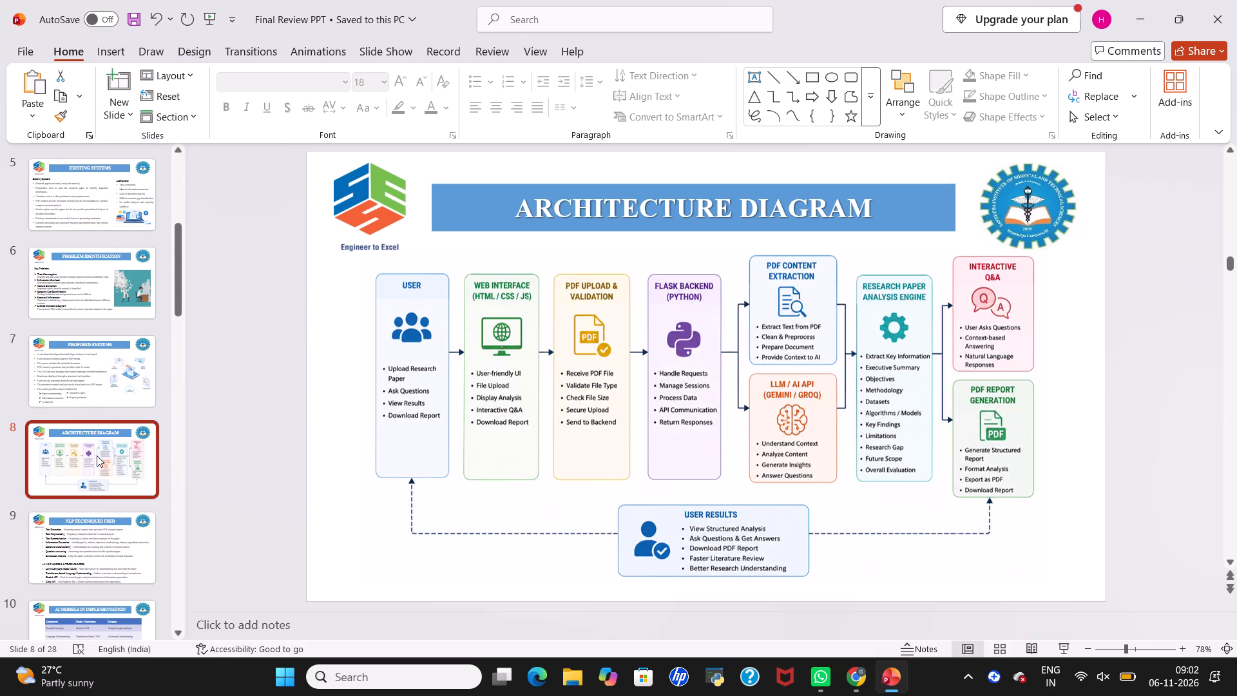
Cut the NLP Techniques Used slide that follows the Architecture Diagram slide.
{"action": "right_click", "coordinate": [97, 456]}
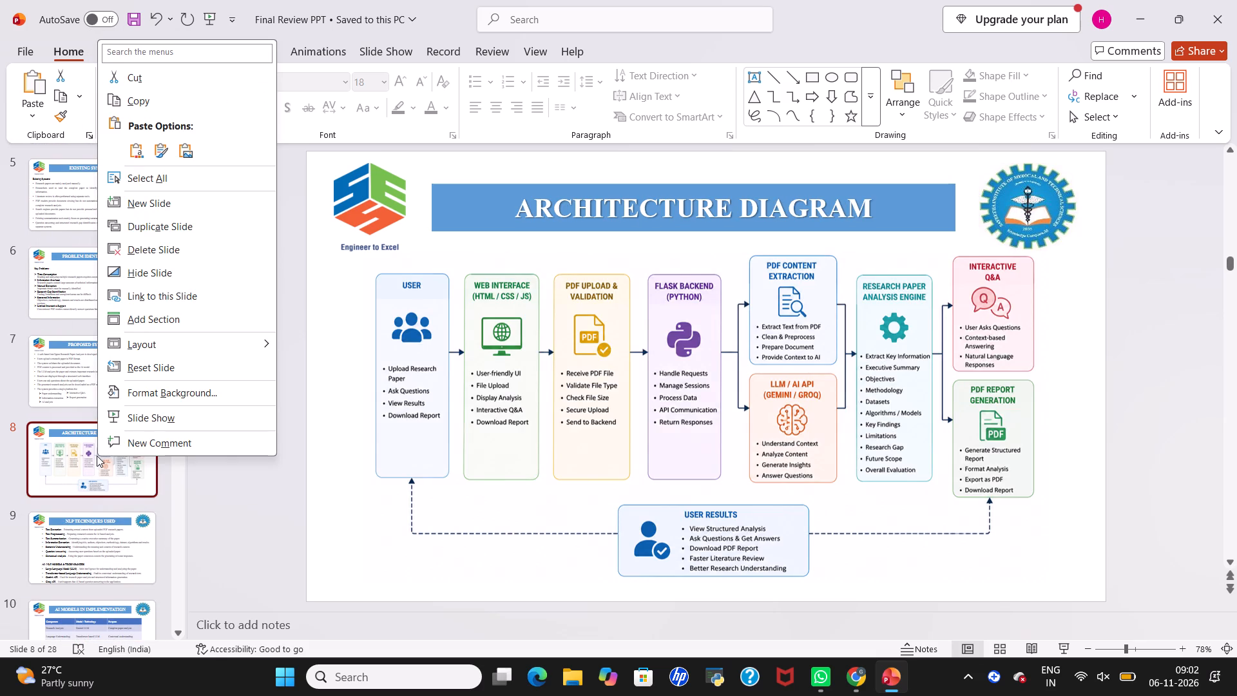
{"action": "left_click", "coordinate": [86, 546]}
{"action": "right_click", "coordinate": [86, 546]}
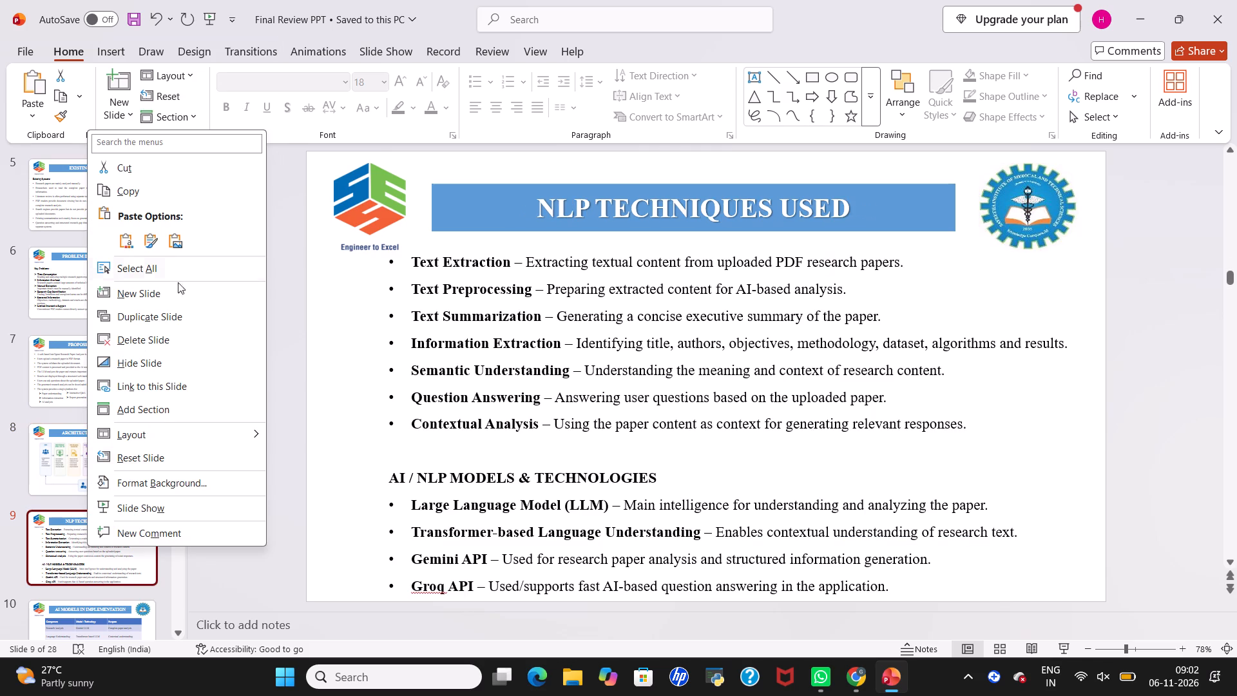
{"action": "left_click", "coordinate": [176, 166]}
Cut the AI Models in Implementation slide from the presentation.
{"action": "scroll", "coordinate": [95, 454], "scroll_direction": "down", "scroll_amount": 1}
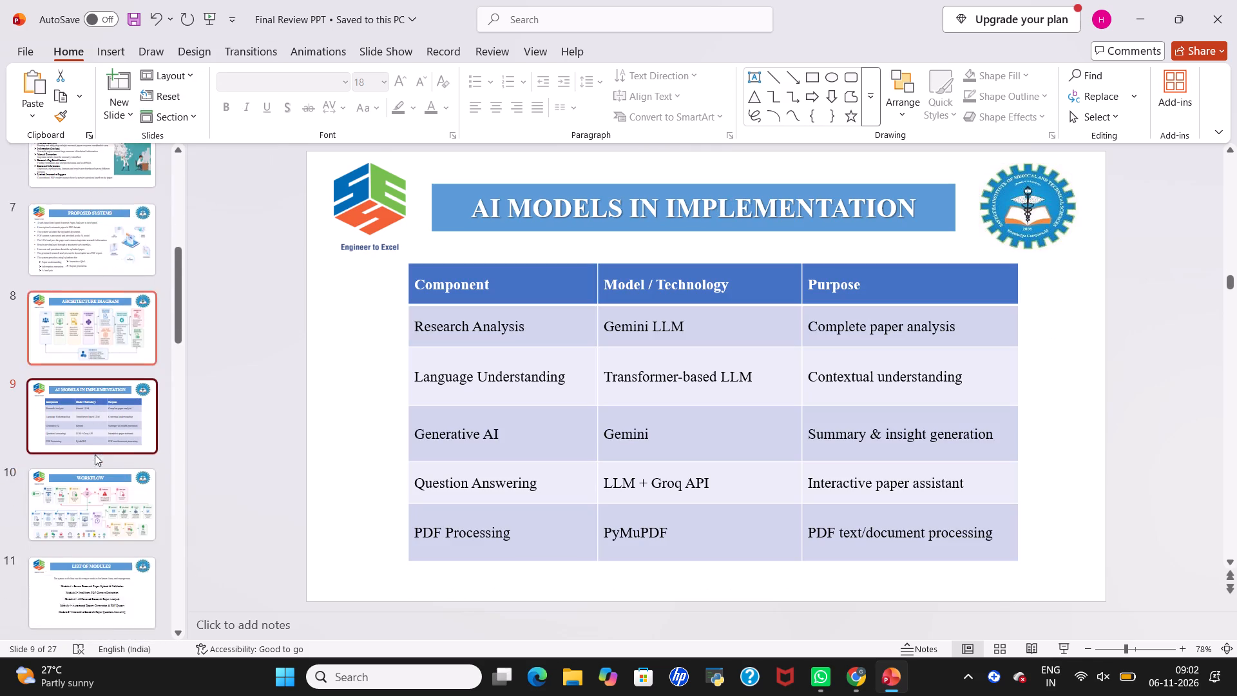
{"action": "scroll", "coordinate": [95, 454], "scroll_direction": "down", "scroll_amount": 1}
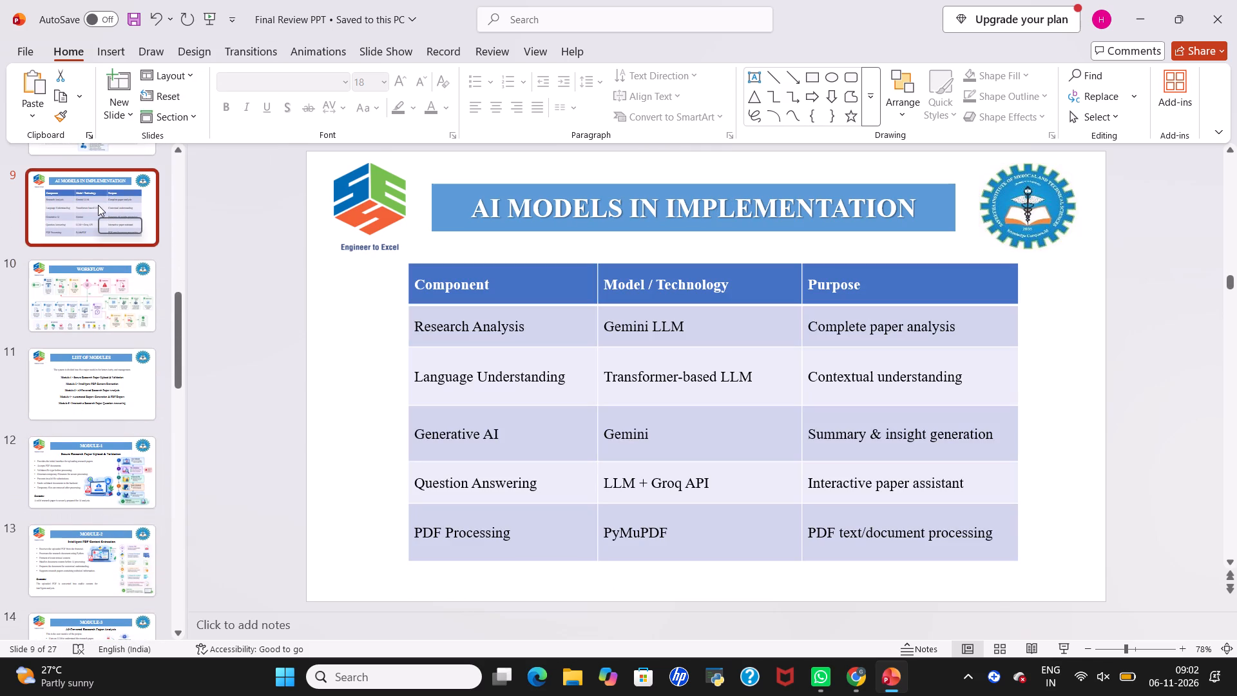
{"action": "left_click_drag", "start_coordinate": [99, 204], "coordinate": [99, 296]}
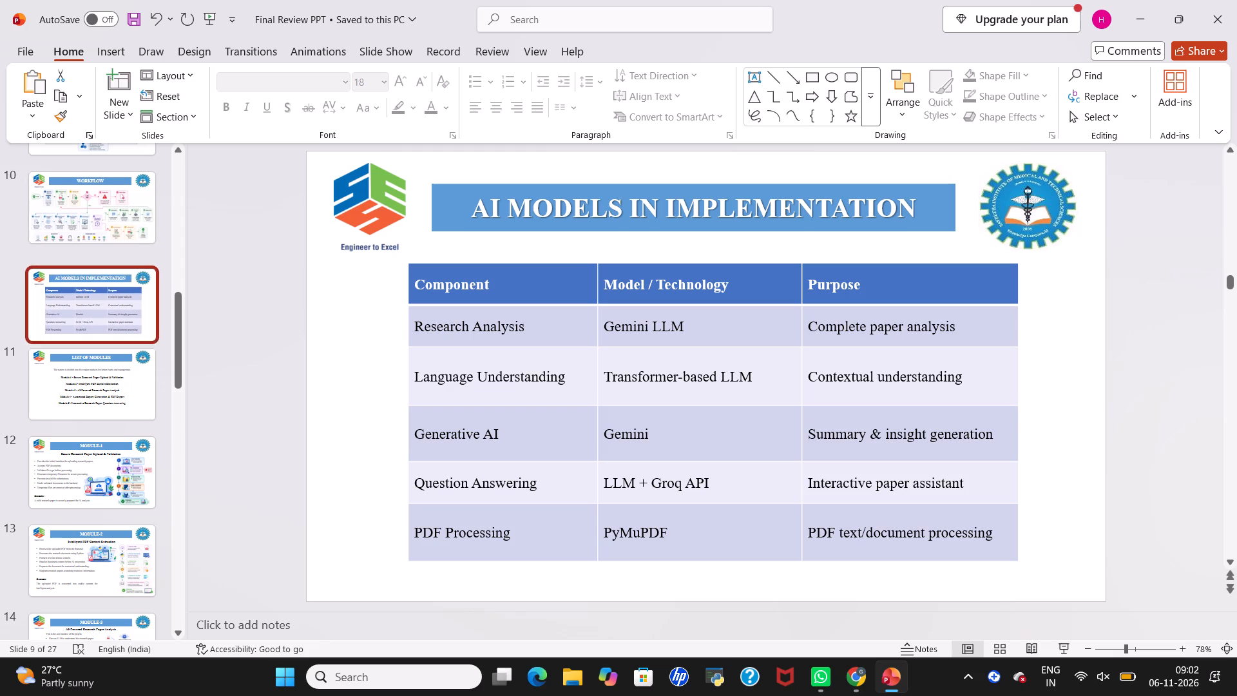
{"action": "left_click_drag", "start_coordinate": [99, 296], "coordinate": [96, 194]}
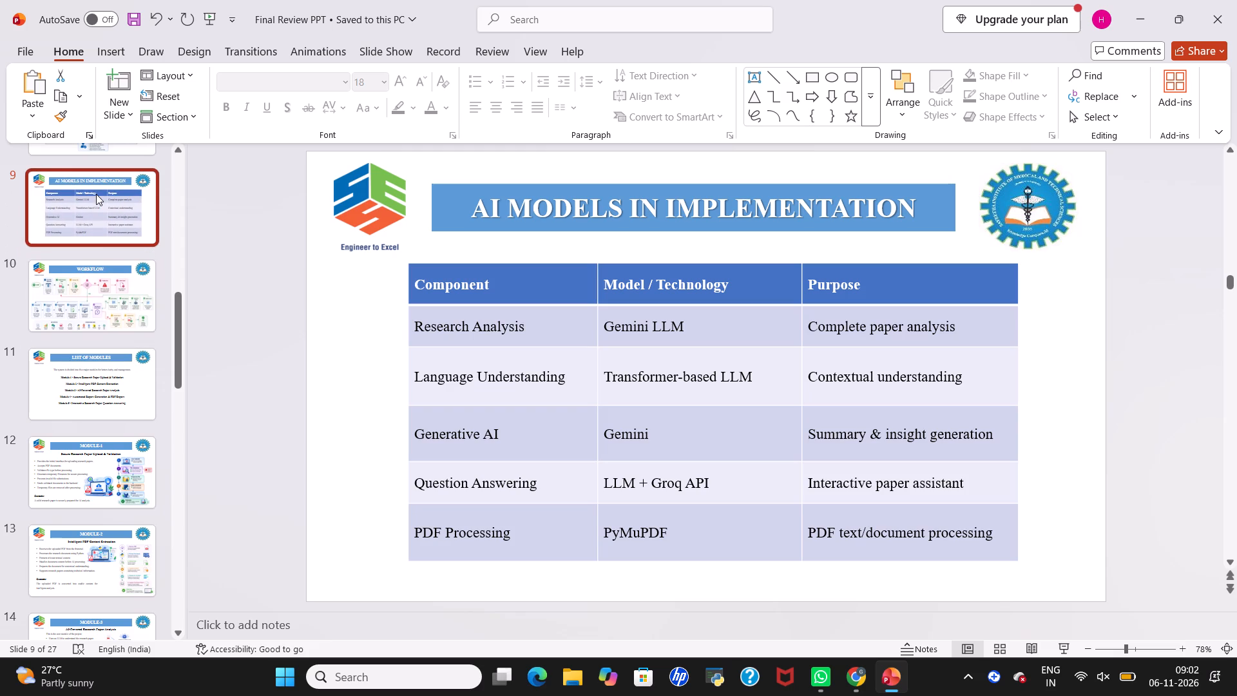
{"action": "right_click", "coordinate": [96, 194]}
{"action": "left_click", "coordinate": [157, 230]}
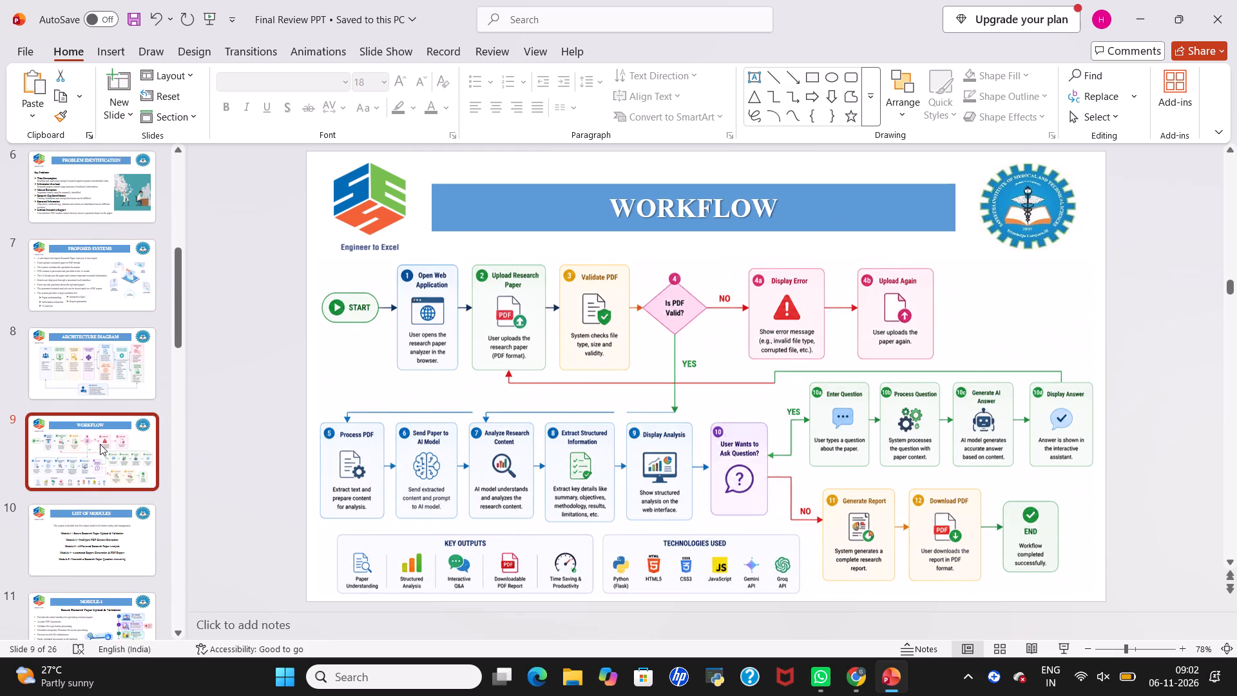
Cut the Workflow slide that follows the Architecture Diagram slide.
{"action": "right_click", "coordinate": [100, 444]}
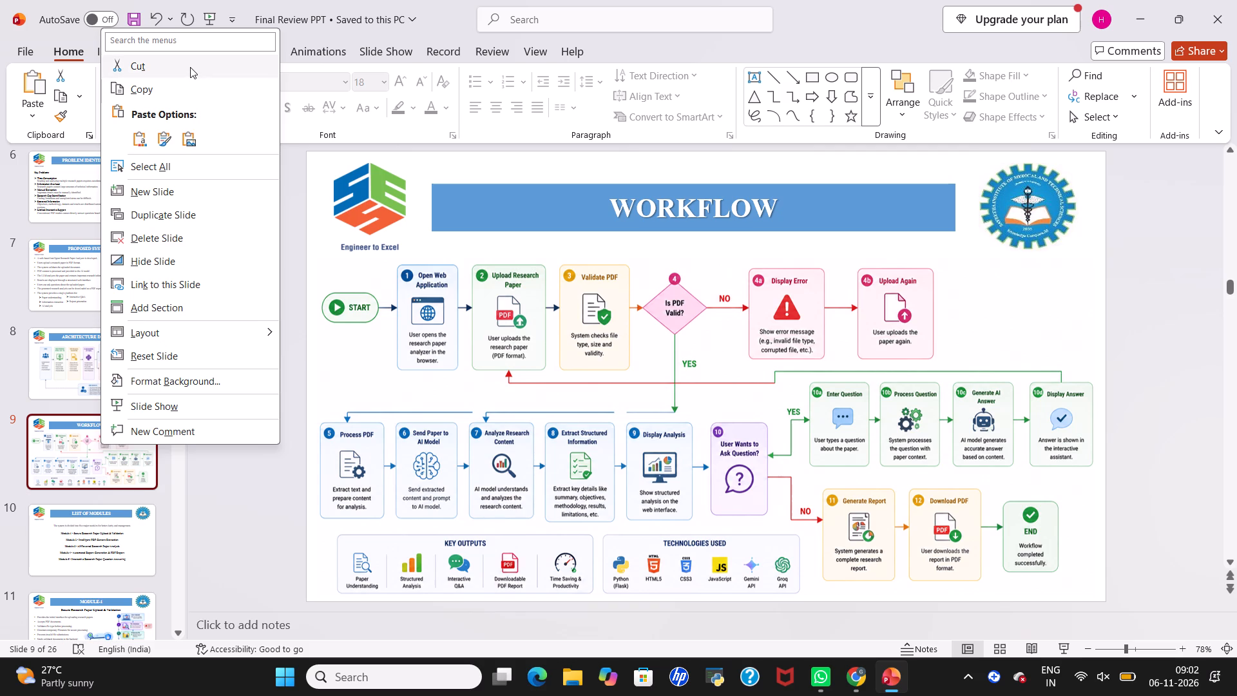
{"action": "left_click", "coordinate": [190, 67]}
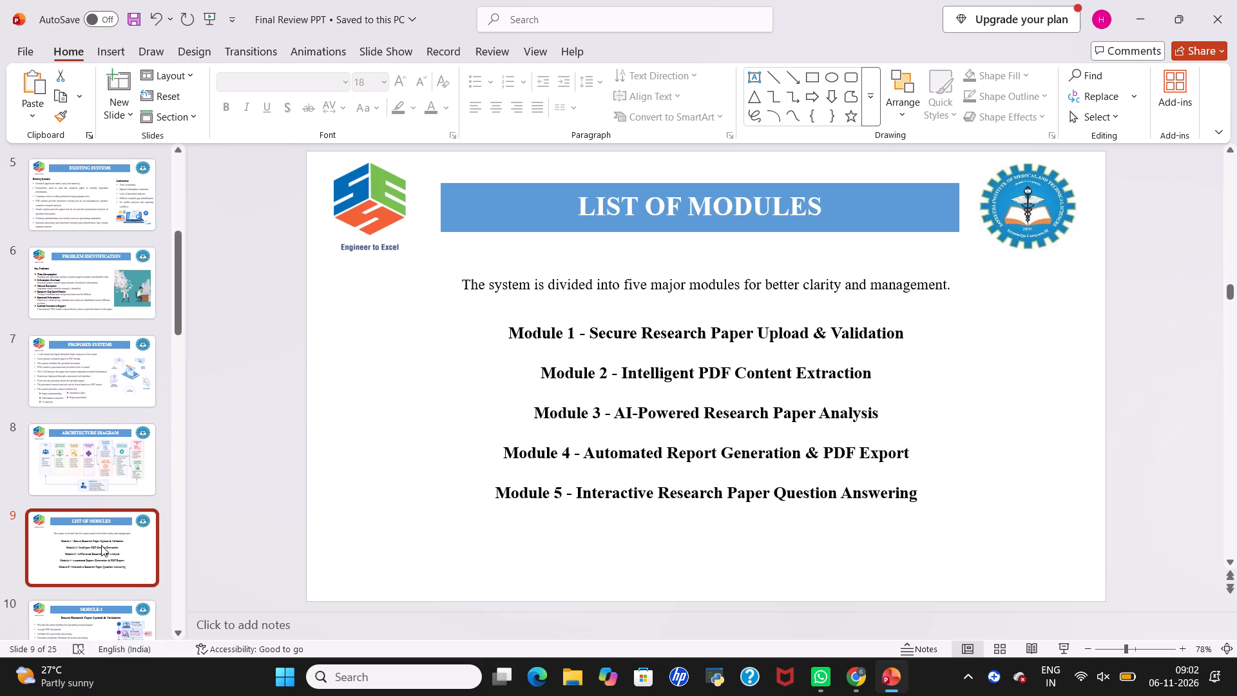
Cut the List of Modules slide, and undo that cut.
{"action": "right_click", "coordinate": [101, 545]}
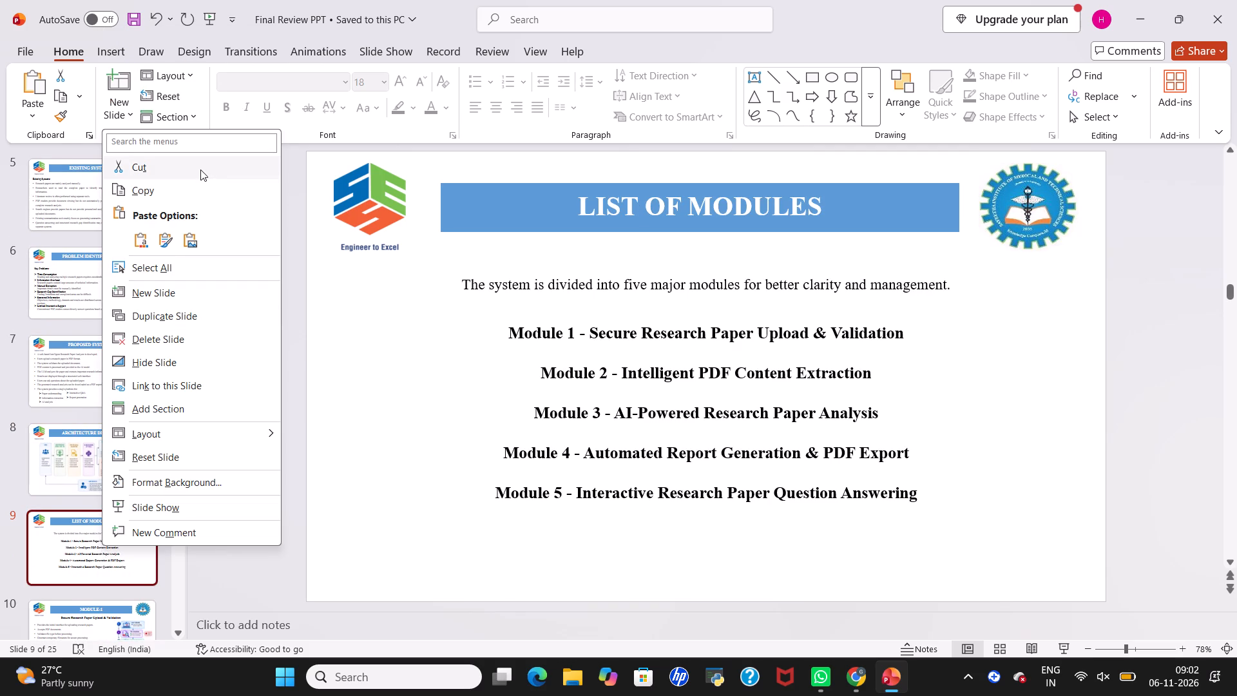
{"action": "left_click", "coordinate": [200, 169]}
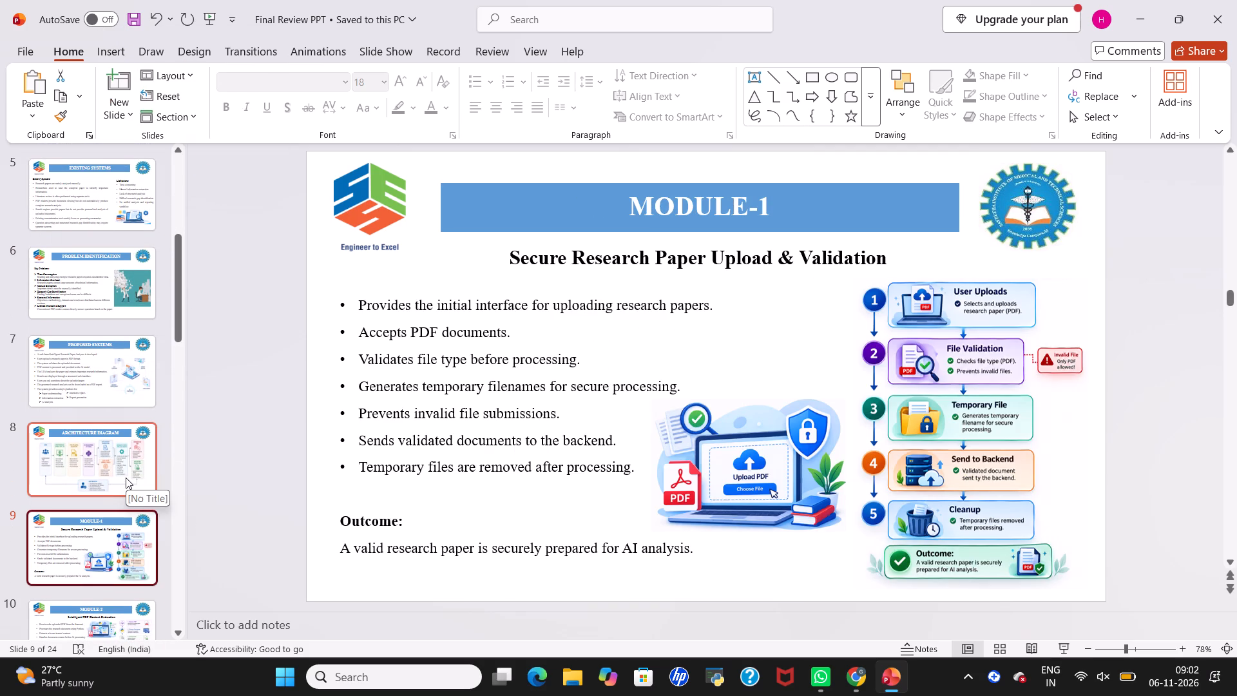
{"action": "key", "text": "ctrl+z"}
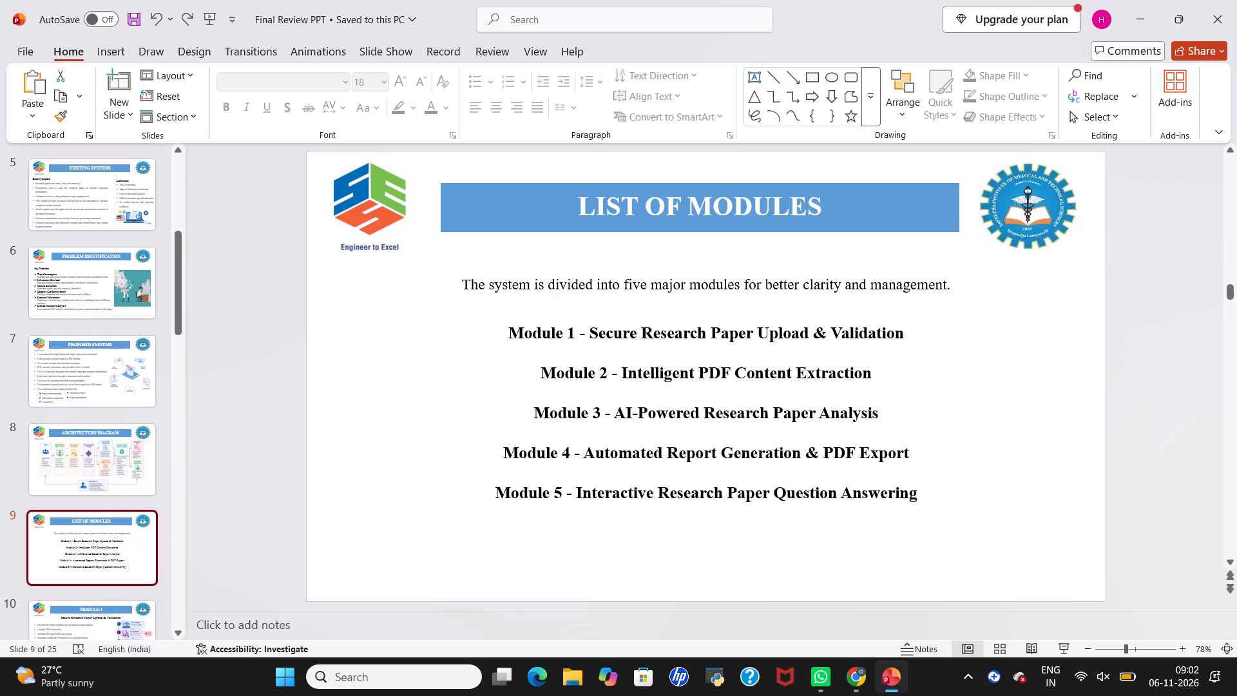
Delete the Module 3, Module 4 and Module 5 lines from the List of Modules slide.
{"action": "left_click_drag", "start_coordinate": [533, 412], "coordinate": [950, 504]}
{"action": "key", "text": "BackSpace"}
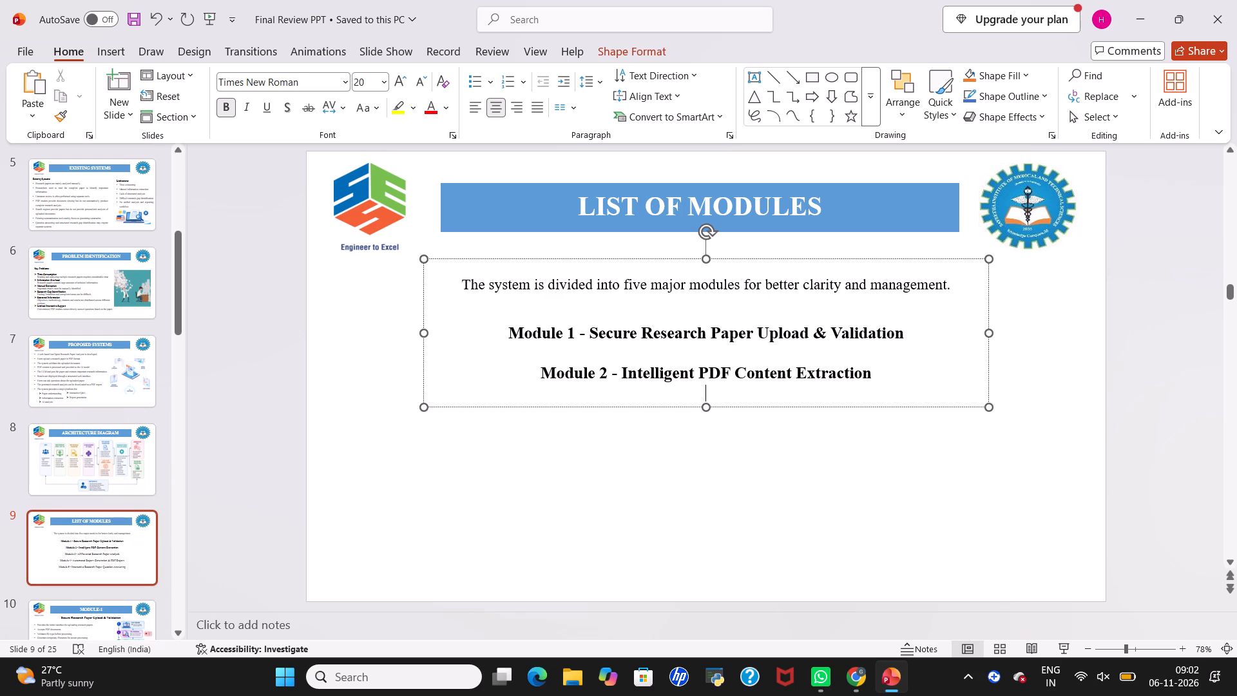
Move the module list text box down, farther below the List of Modules heading.
{"action": "left_click_drag", "start_coordinate": [803, 258], "coordinate": [805, 320]}
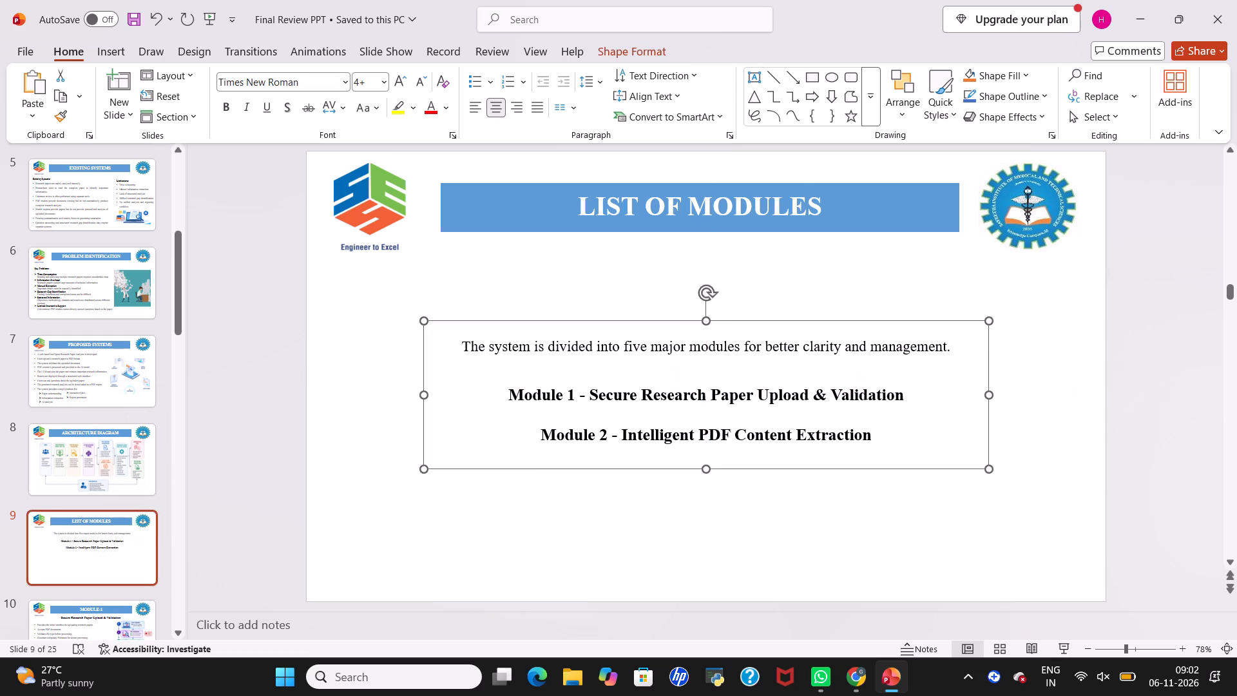
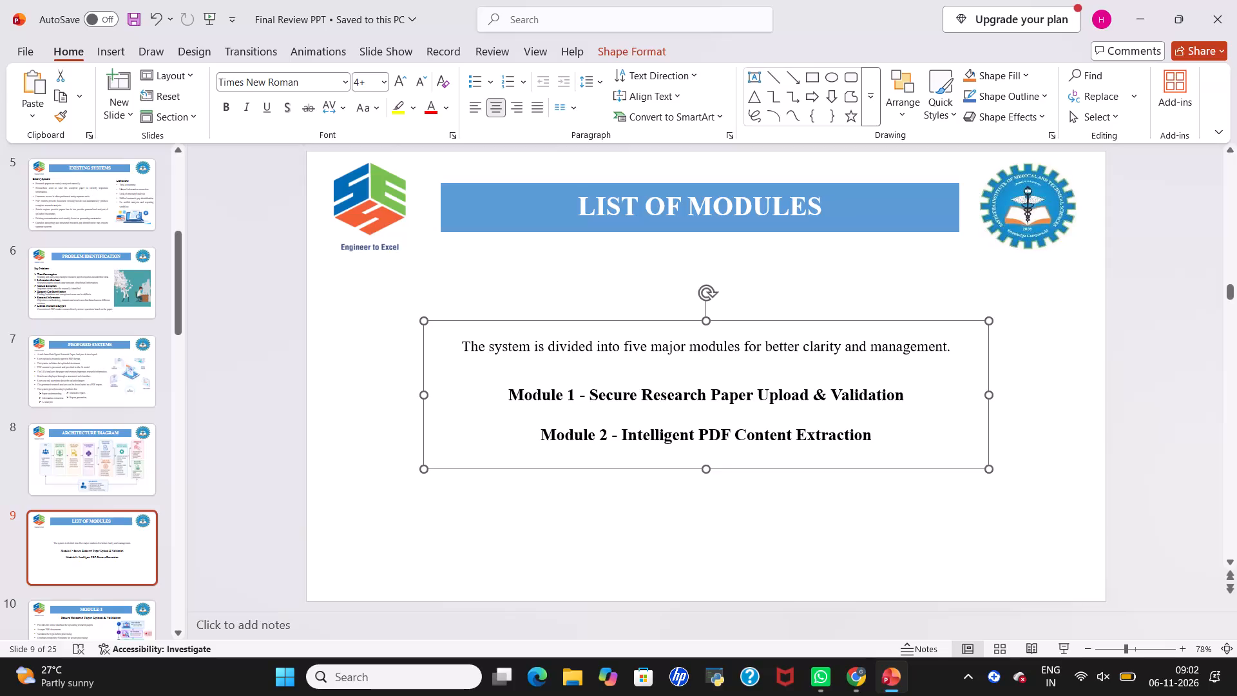
Change the number word "five" to "two" in the introductory sentence of the List of Modules slide.
{"action": "left_click", "coordinate": [650, 346]}
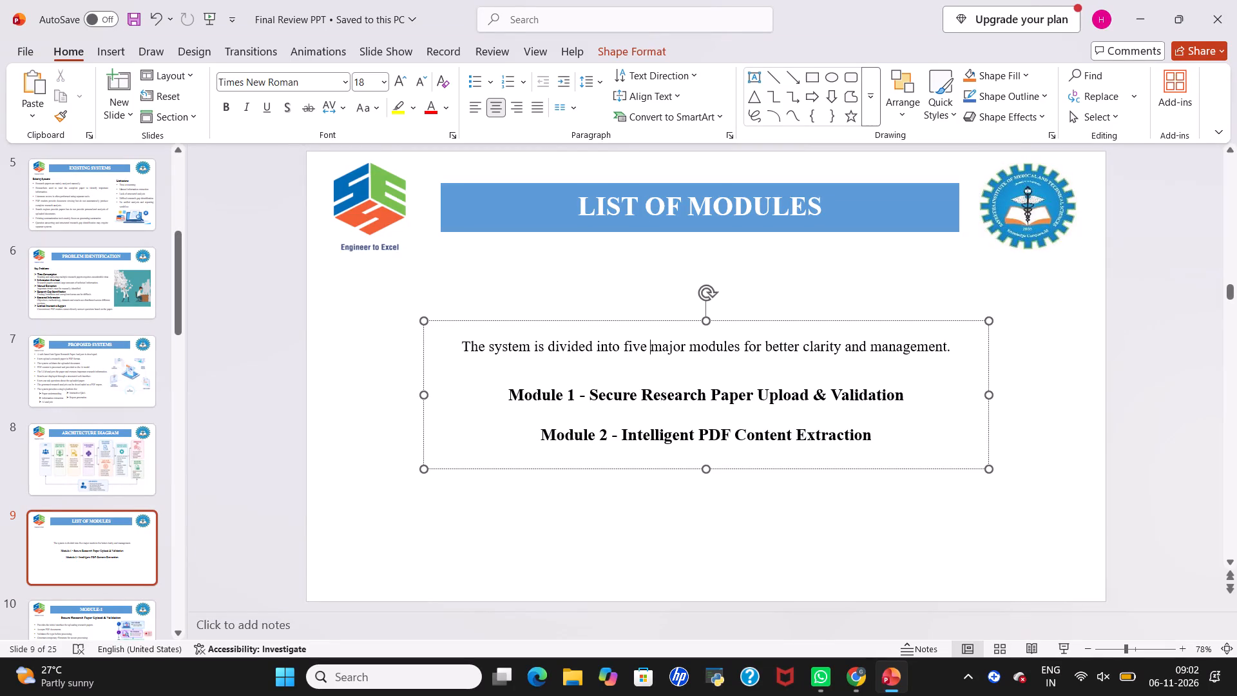
{"action": "key", "text": "BackSpace"}
{"action": "key", "text": "BackSpace"}
{"action": "key", "text": "BackSpace"}
{"action": "key", "text": "BackSpace"}
{"action": "key", "text": "BackSpace"}
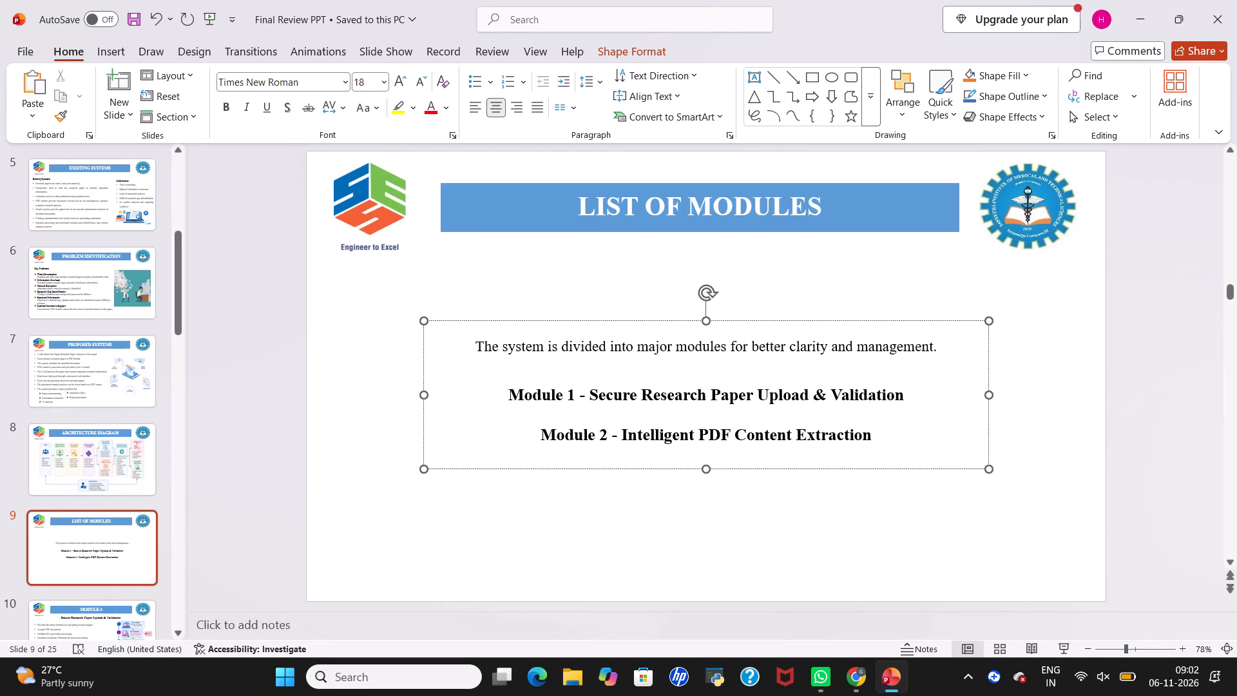
{"action": "type", "text": "two"}
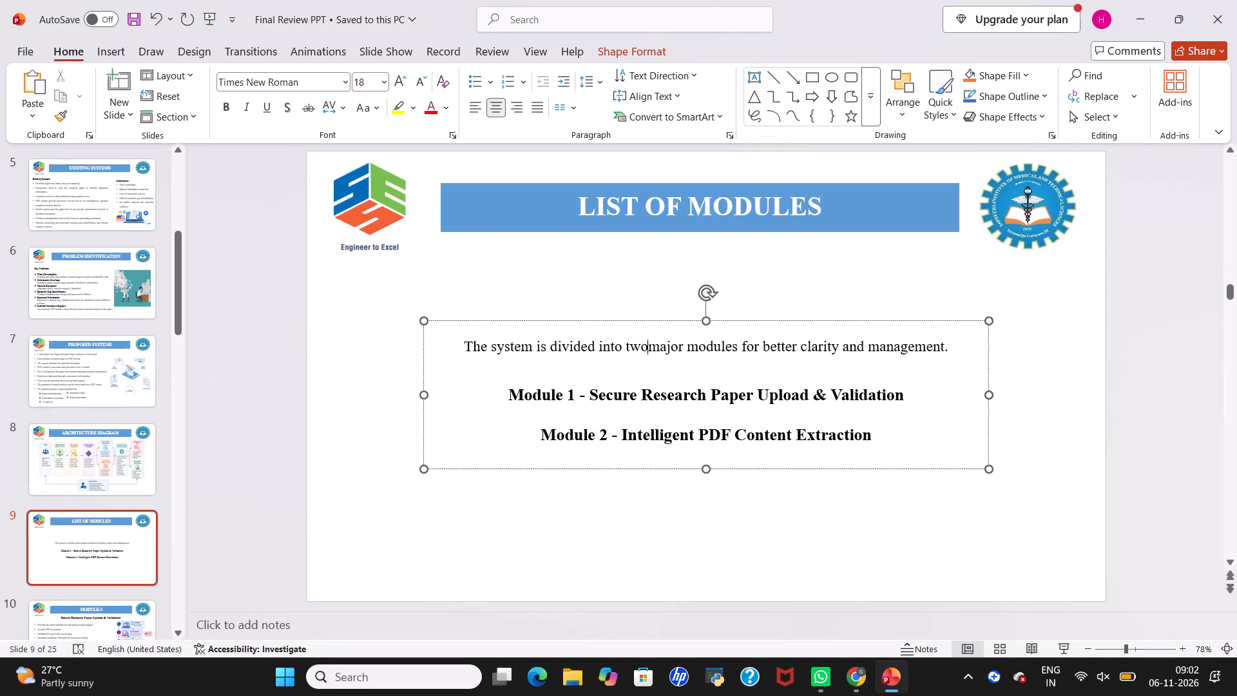
{"action": "key", "text": "space"}
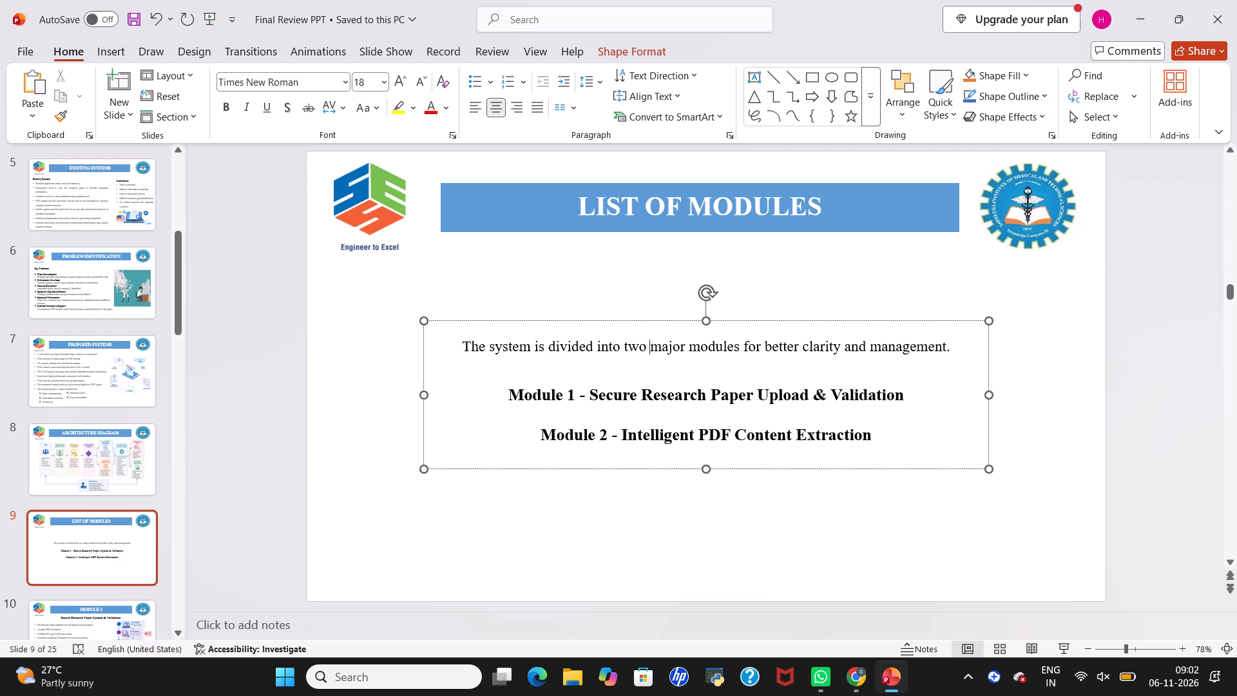
{"action": "left_click", "coordinate": [282, 413]}
Cut the five individual module slides, Module-1 through Module-5, that follow the List of Modules slide.
{"action": "scroll", "coordinate": [130, 472], "scroll_direction": "down", "scroll_amount": 1}
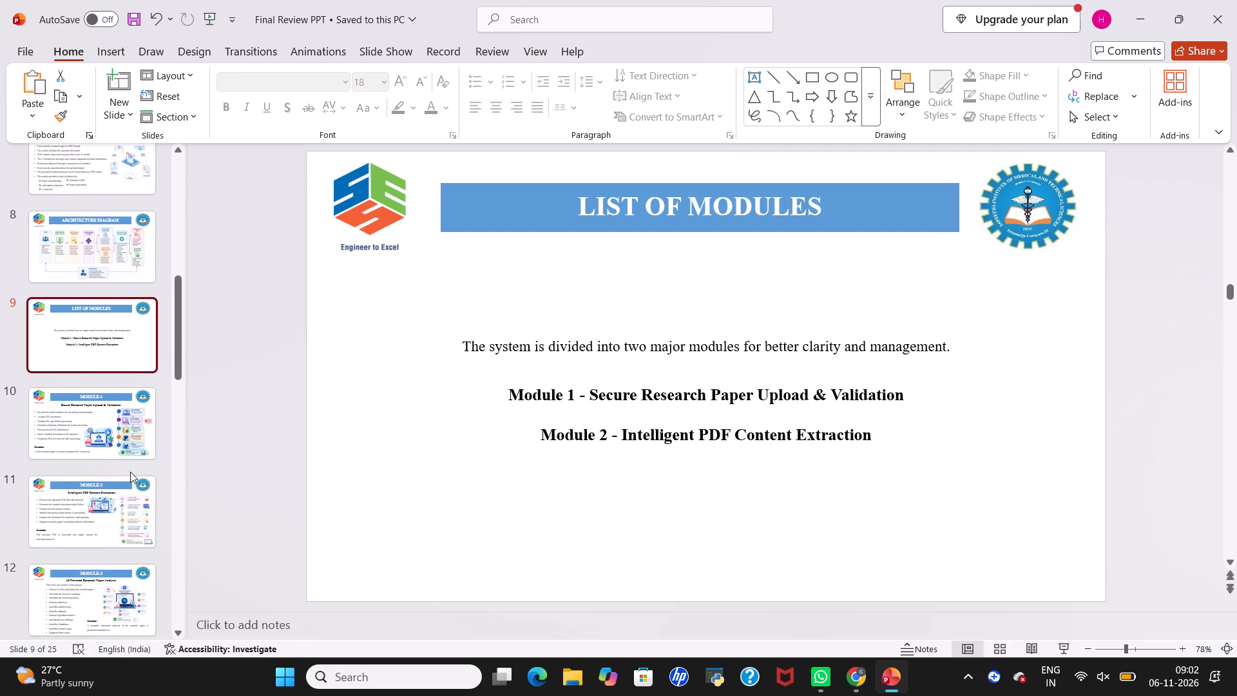
{"action": "left_click", "coordinate": [119, 440]}
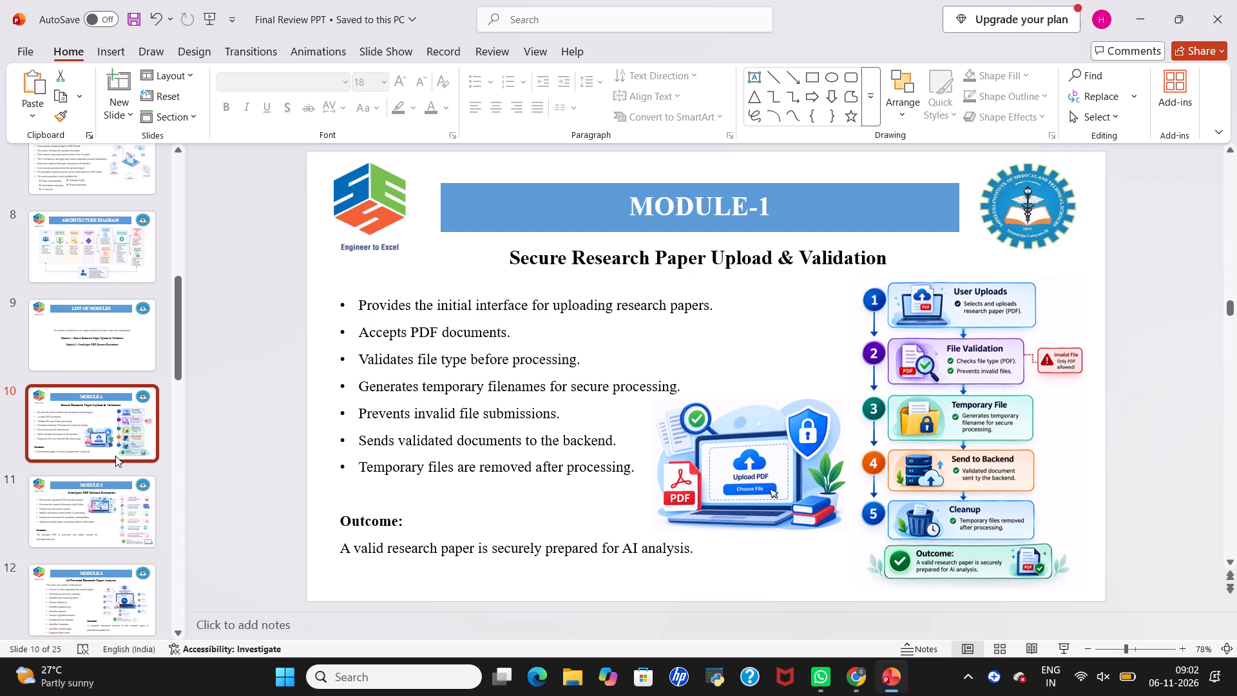
{"action": "right_click", "coordinate": [115, 456]}
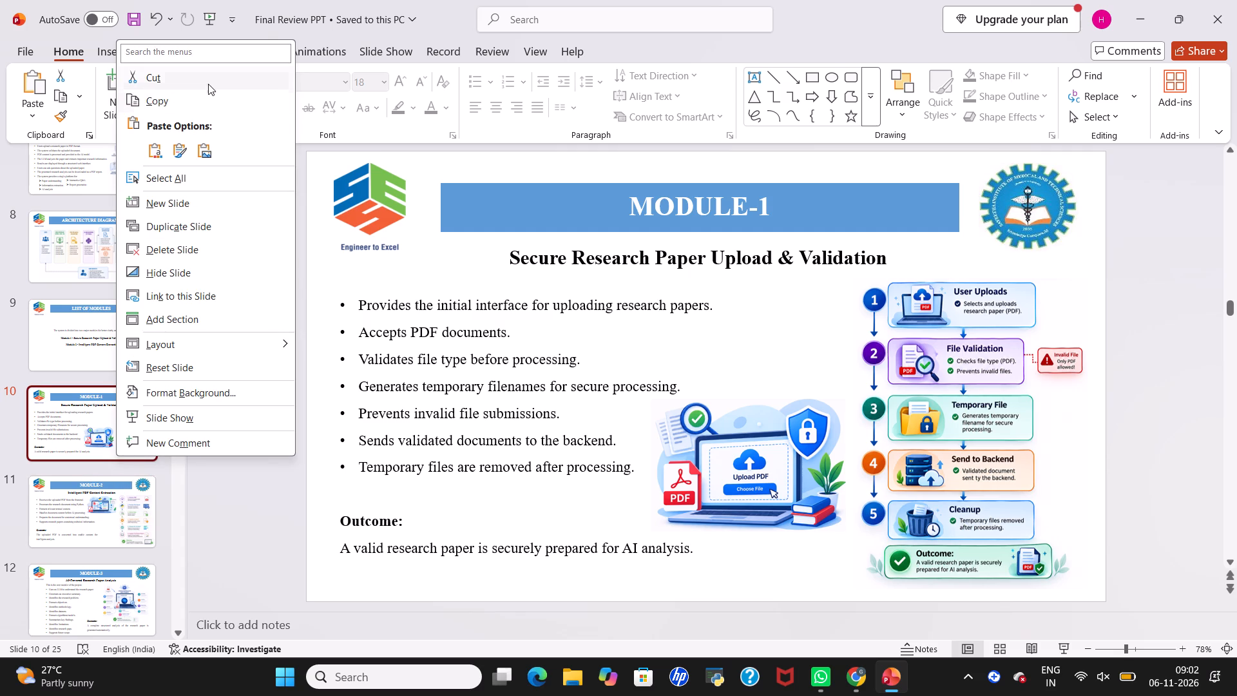
{"action": "left_click", "coordinate": [208, 80]}
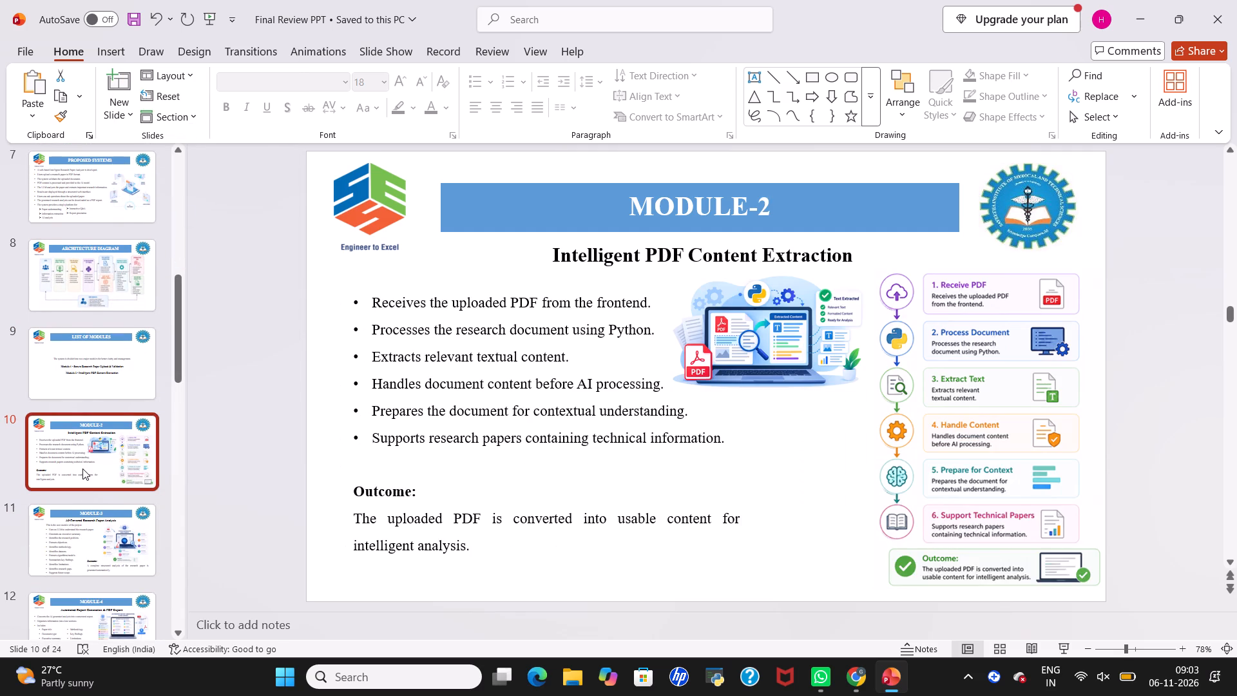
{"action": "right_click", "coordinate": [82, 469]}
{"action": "left_click", "coordinate": [177, 81]}
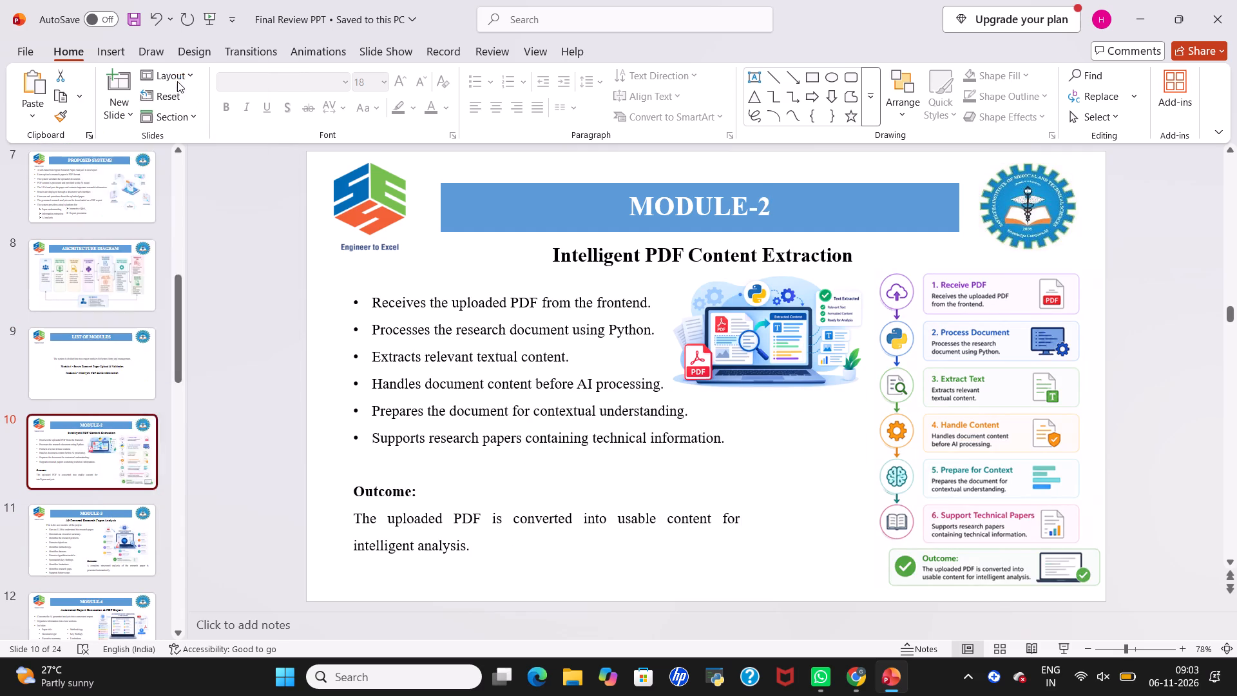
{"action": "right_click", "coordinate": [106, 537]}
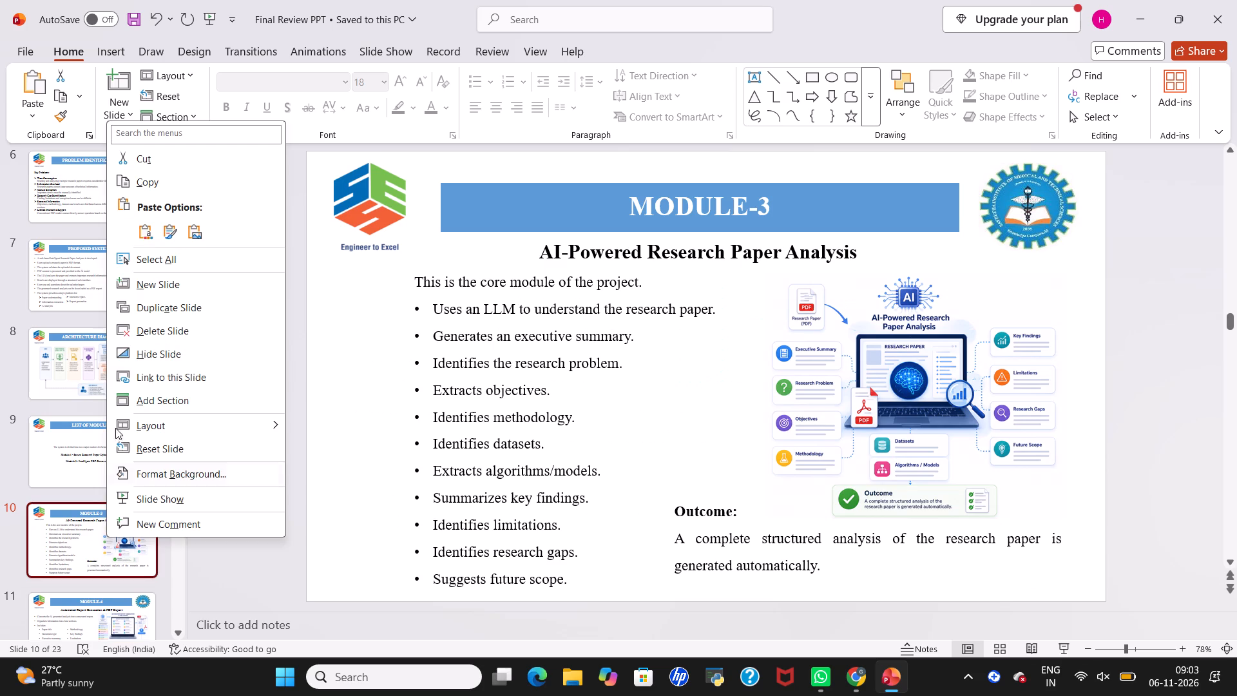
{"action": "left_click", "coordinate": [193, 159]}
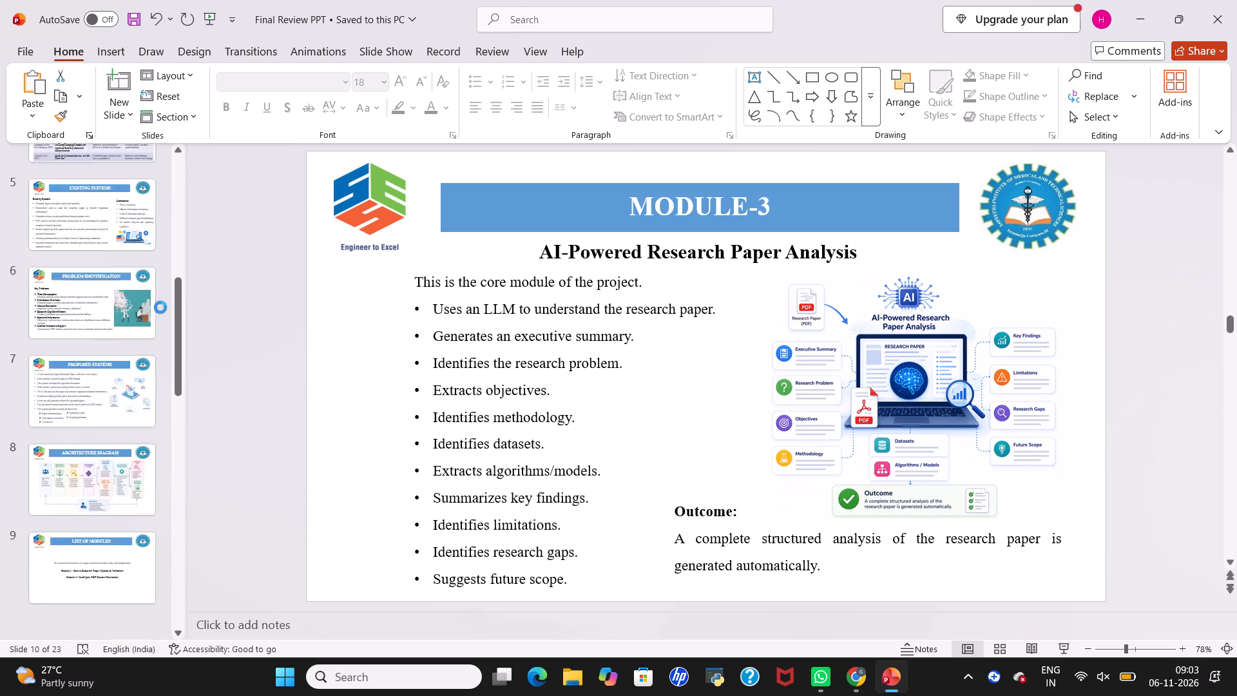
{"action": "scroll", "coordinate": [111, 601], "scroll_direction": "down", "scroll_amount": 1}
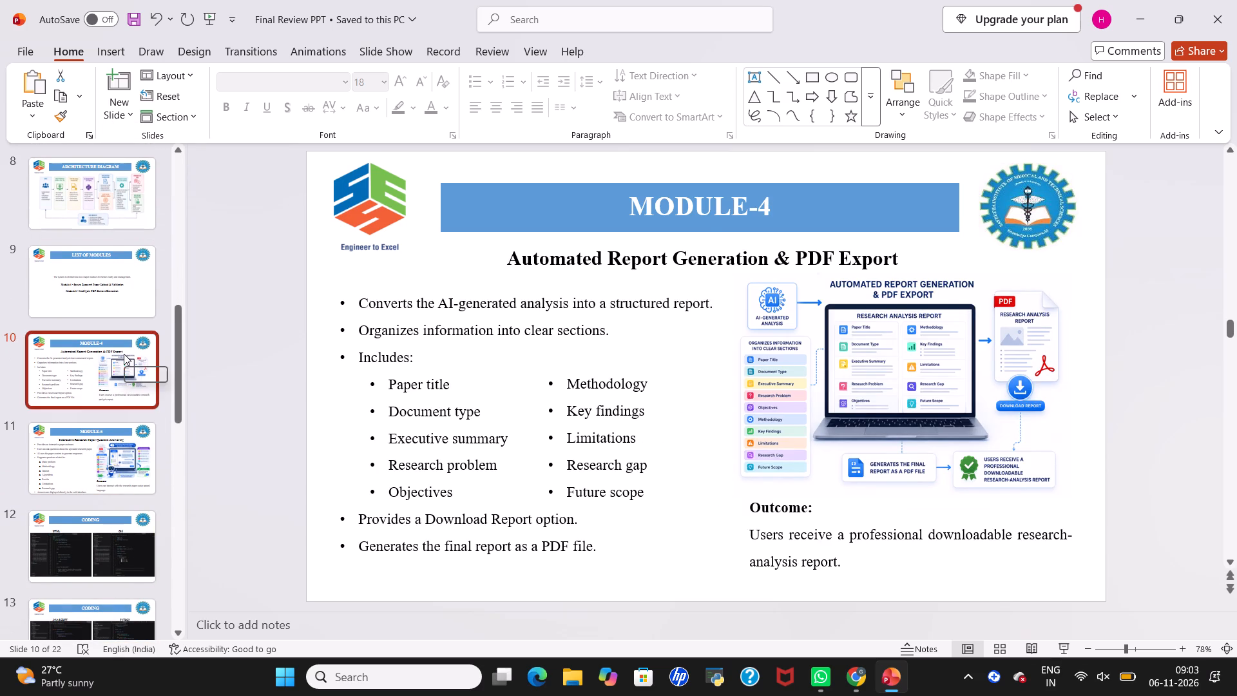
{"action": "right_click", "coordinate": [124, 354]}
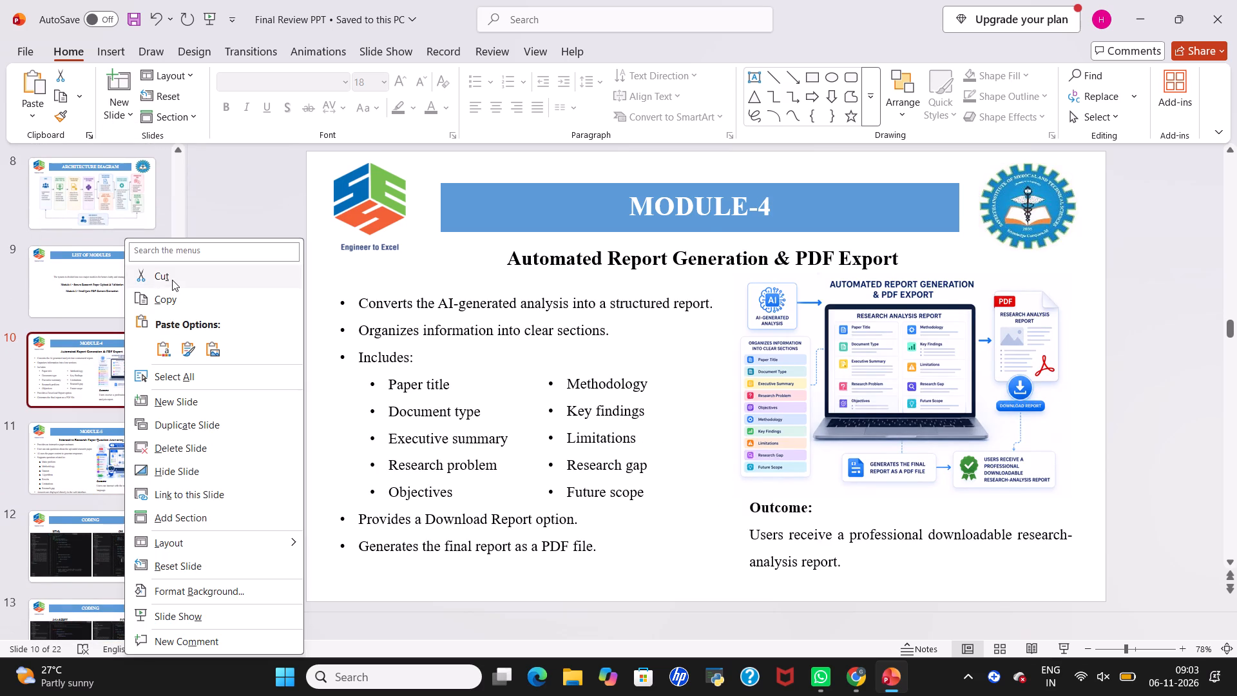
{"action": "left_click", "coordinate": [172, 280]}
{"action": "right_click", "coordinate": [112, 459]}
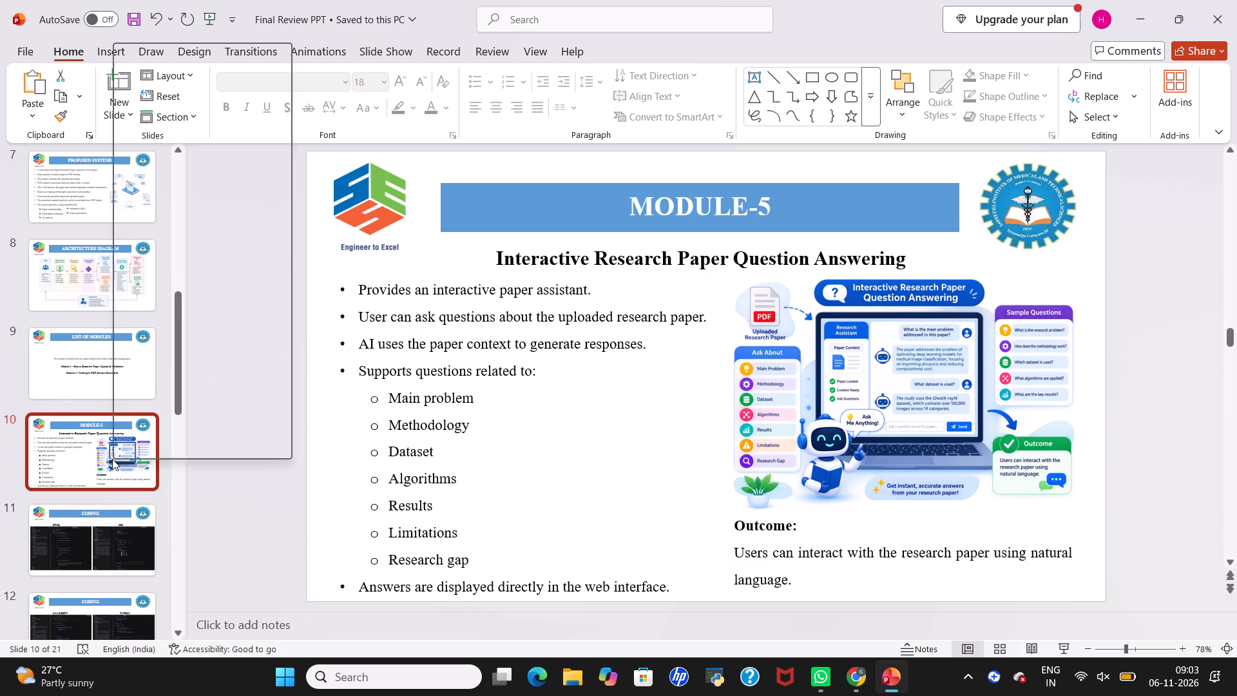
{"action": "left_click", "coordinate": [200, 84]}
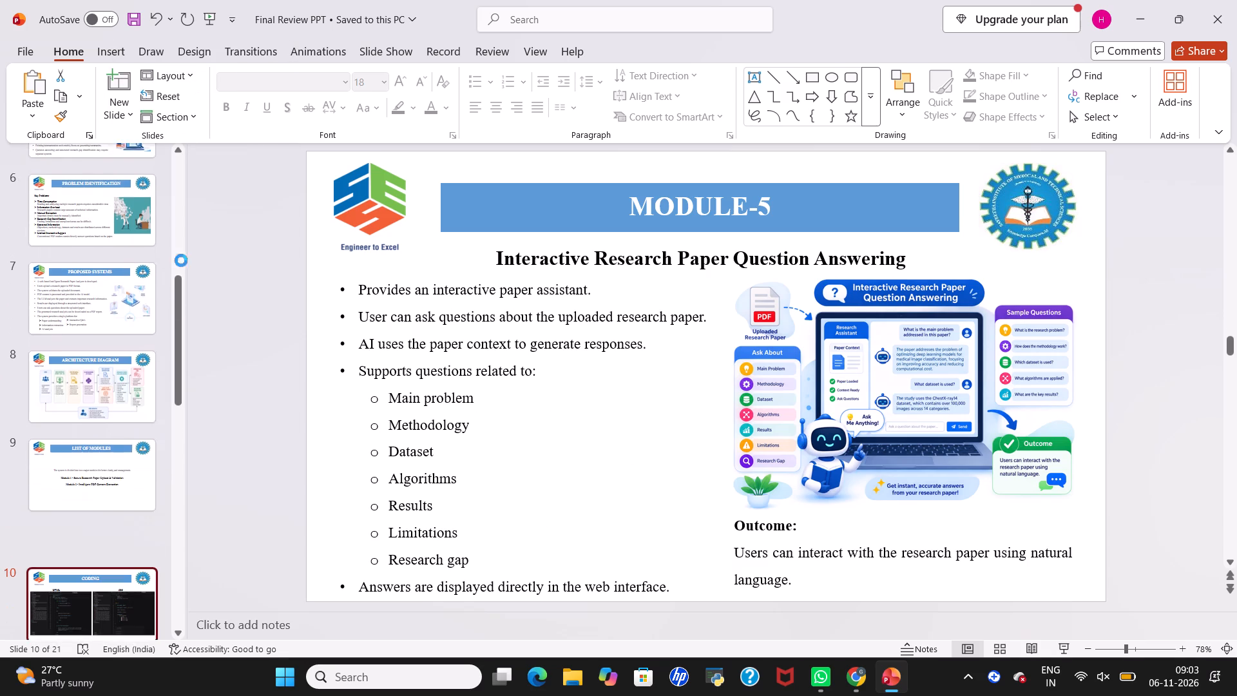
Cut both Coding slides, the HTML and CSS one and the Java Script and Python one.
{"action": "right_click", "coordinate": [82, 549]}
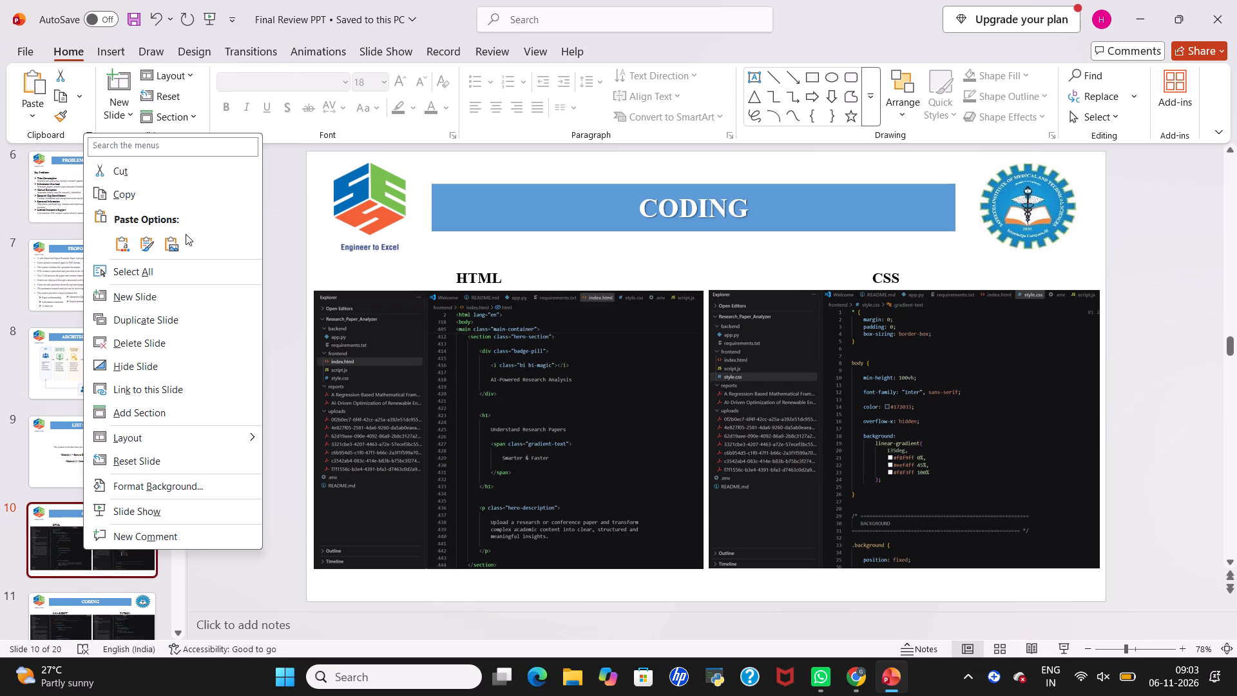
{"action": "left_click", "coordinate": [177, 173]}
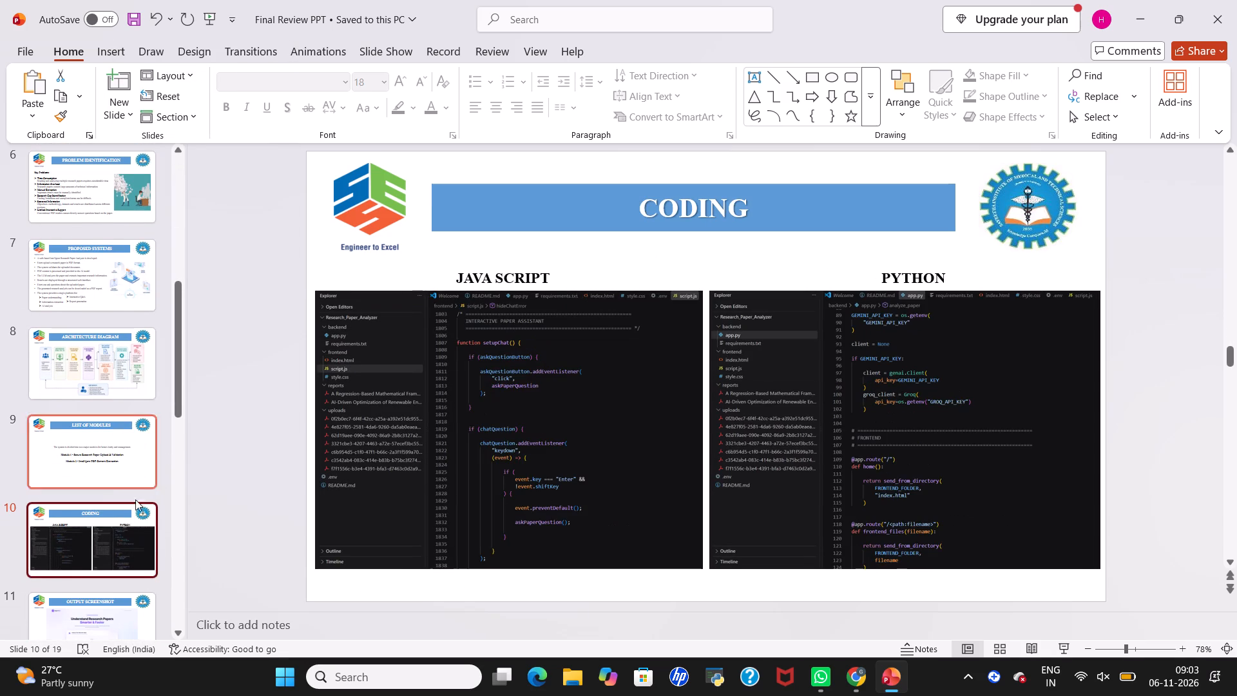
{"action": "right_click", "coordinate": [124, 516]}
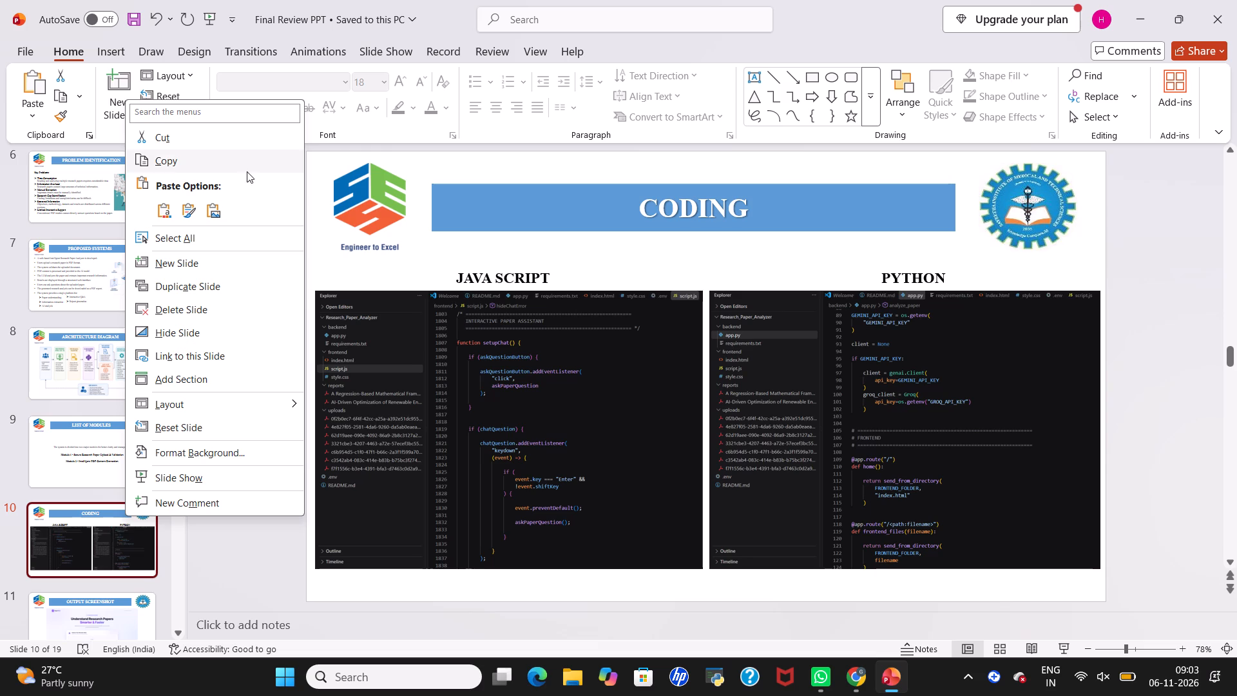
{"action": "left_click", "coordinate": [216, 130]}
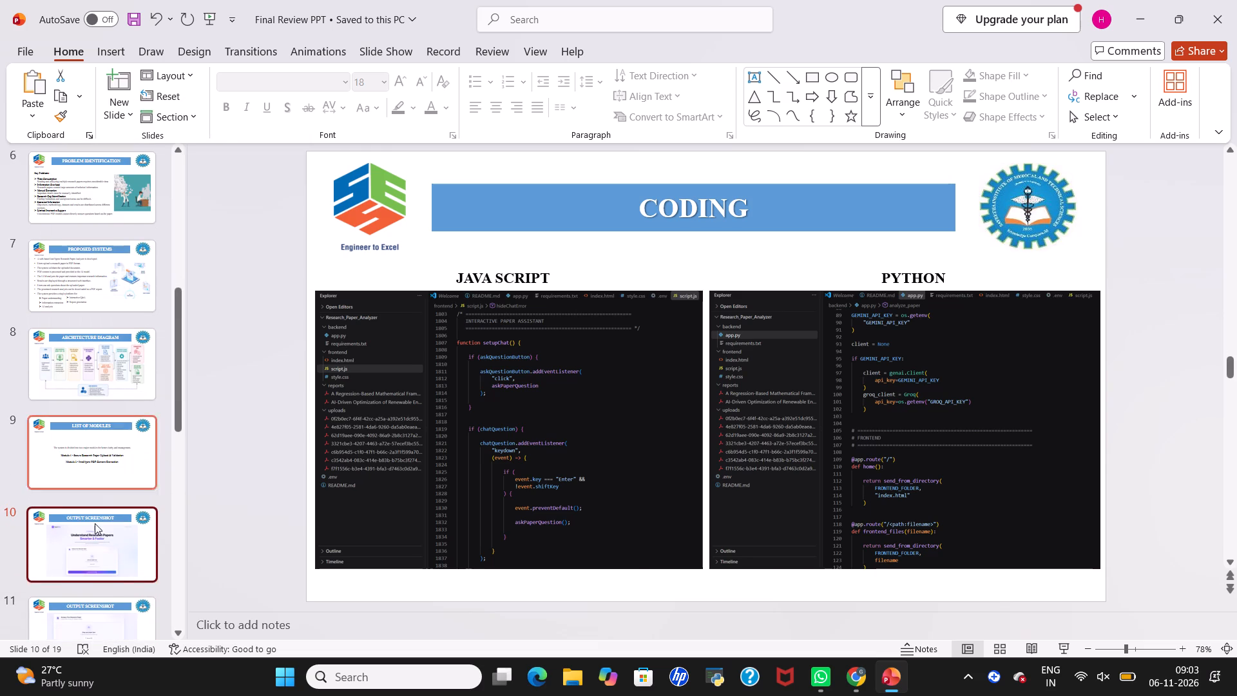
Cut all five Output Screenshot slides that follow the List of Modules slide.
{"action": "right_click", "coordinate": [83, 560]}
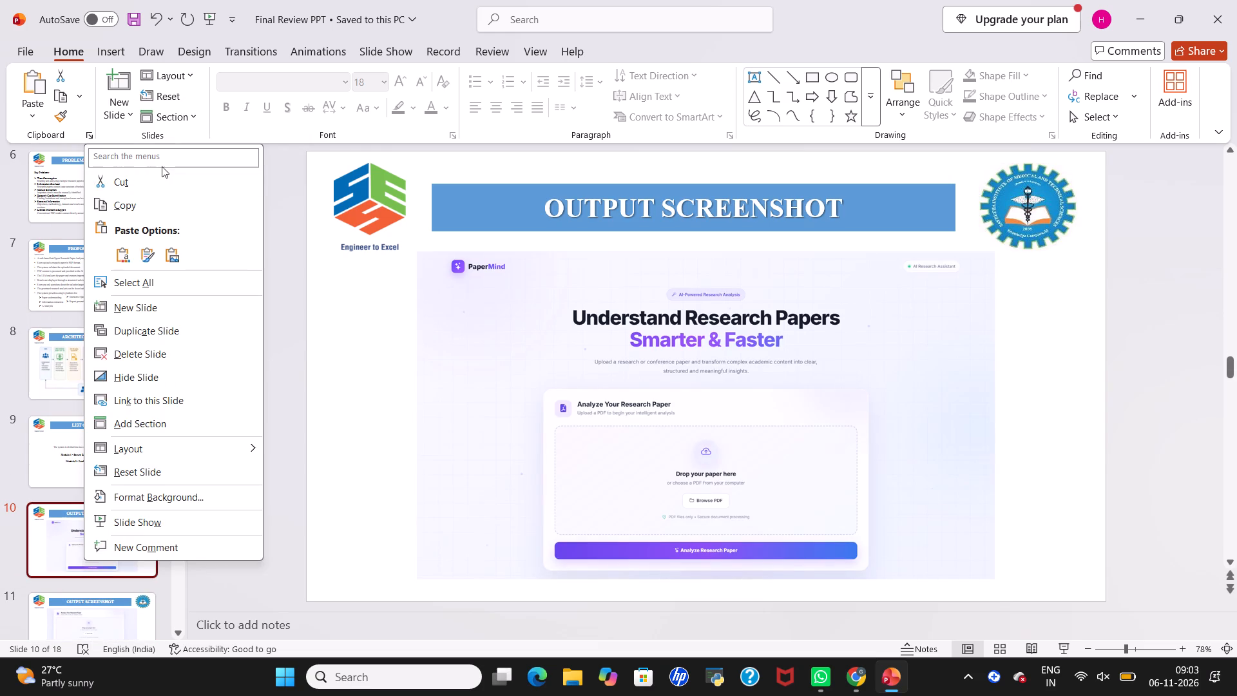
{"action": "left_click", "coordinate": [159, 173]}
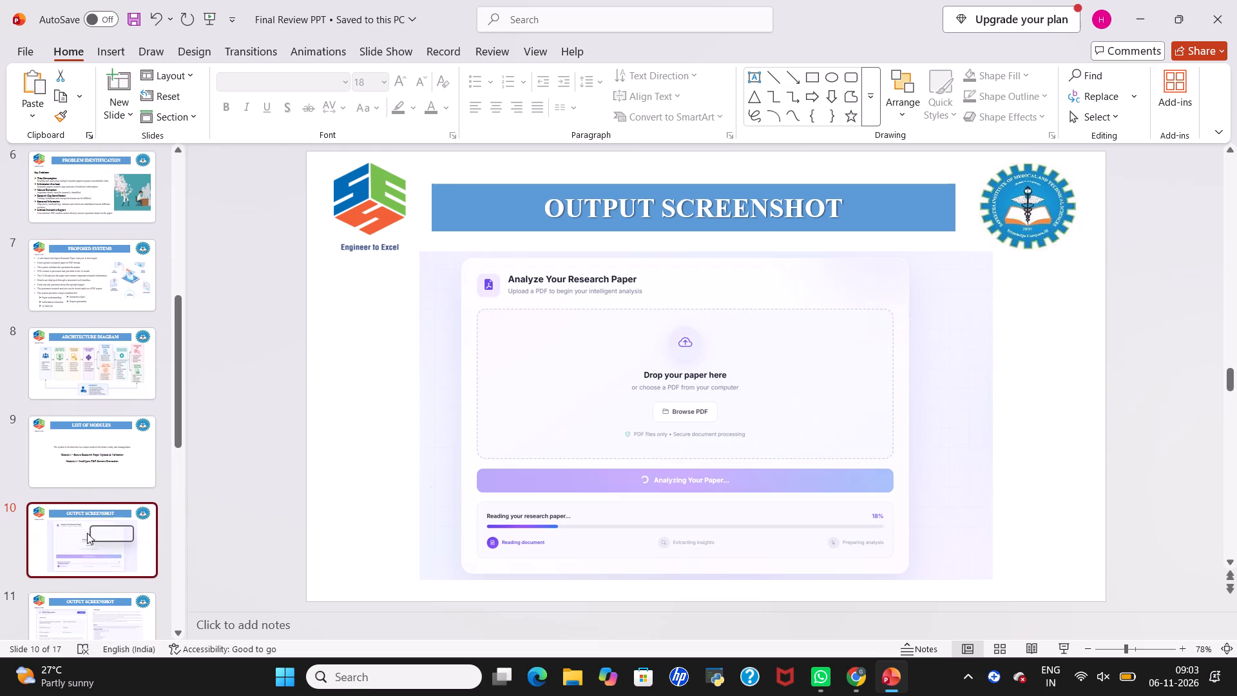
{"action": "right_click", "coordinate": [87, 533]}
{"action": "left_click", "coordinate": [147, 164]}
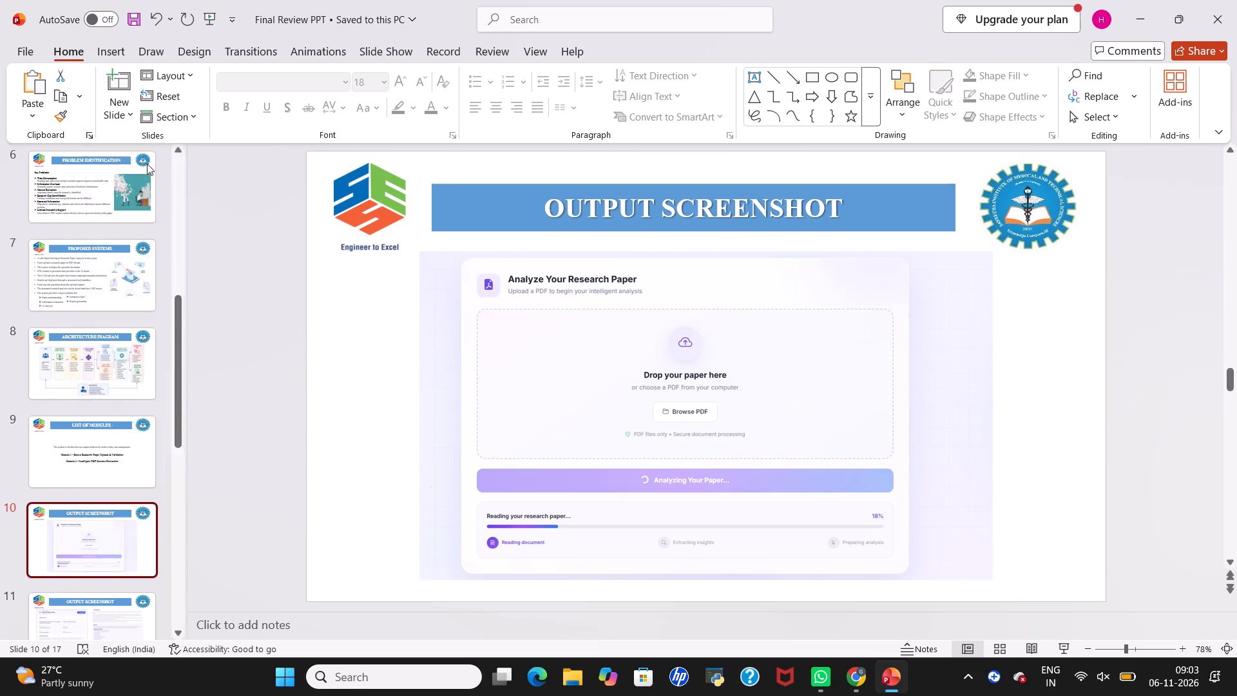
{"action": "right_click", "coordinate": [97, 527]}
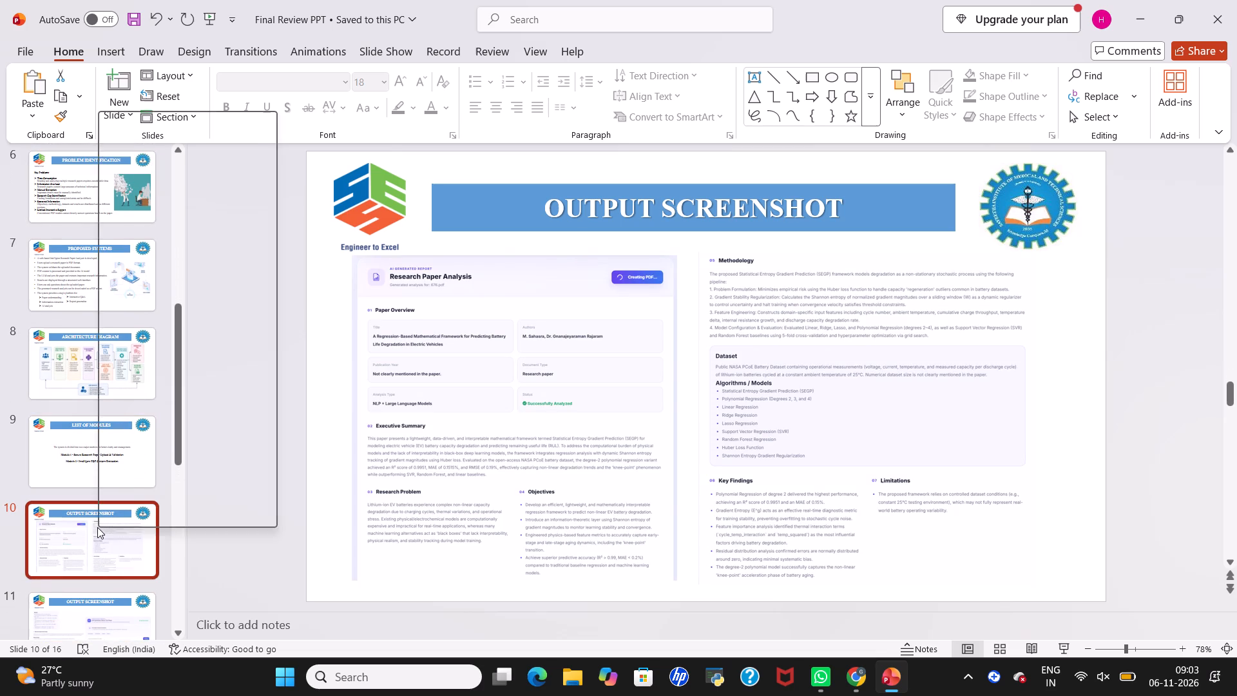
{"action": "left_click", "coordinate": [178, 153]}
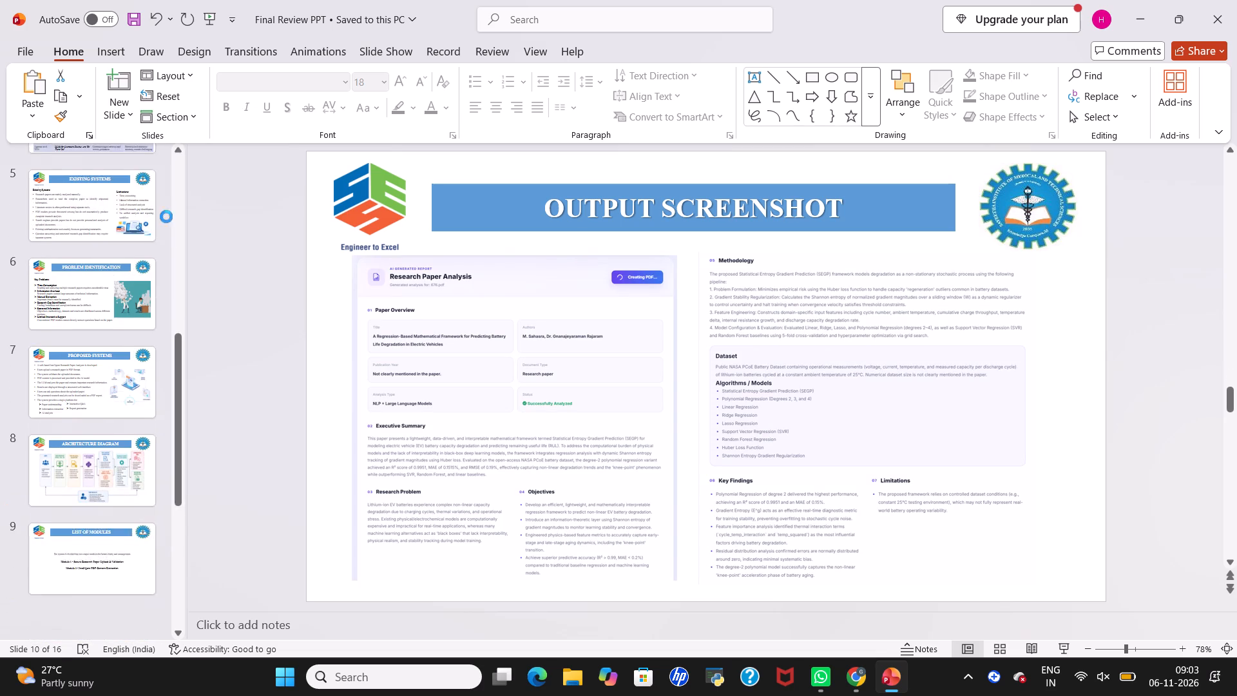
{"action": "right_click", "coordinate": [110, 531]}
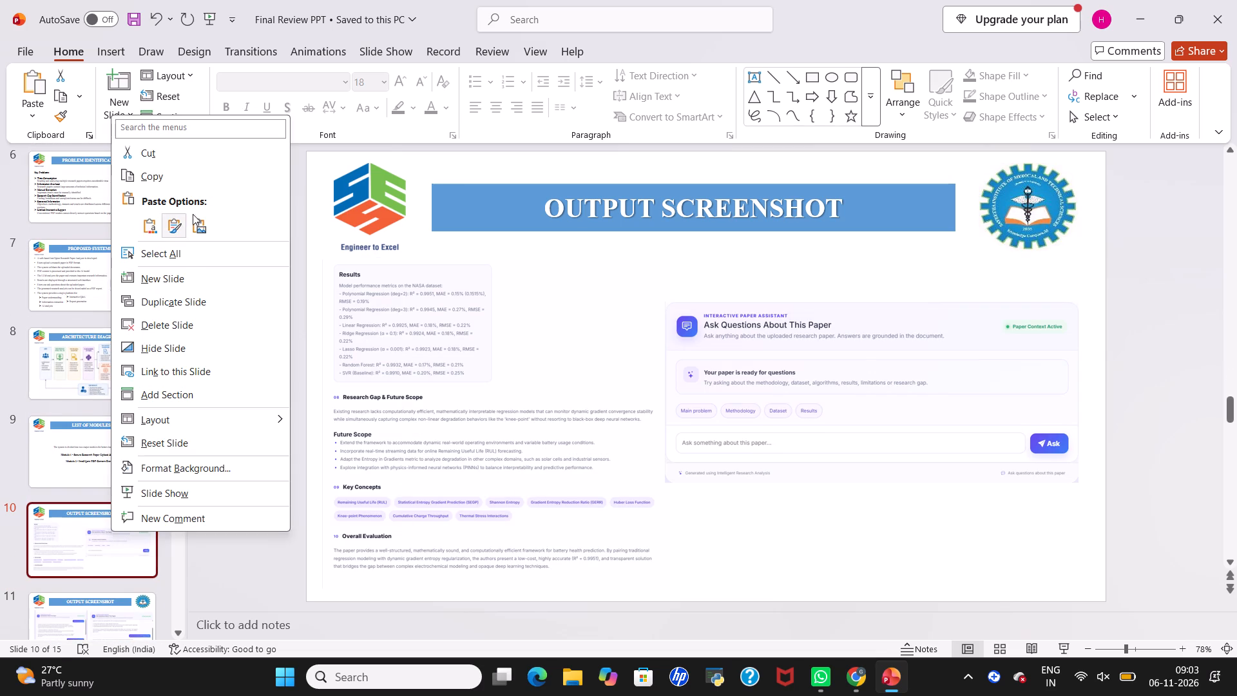
{"action": "left_click", "coordinate": [192, 163]}
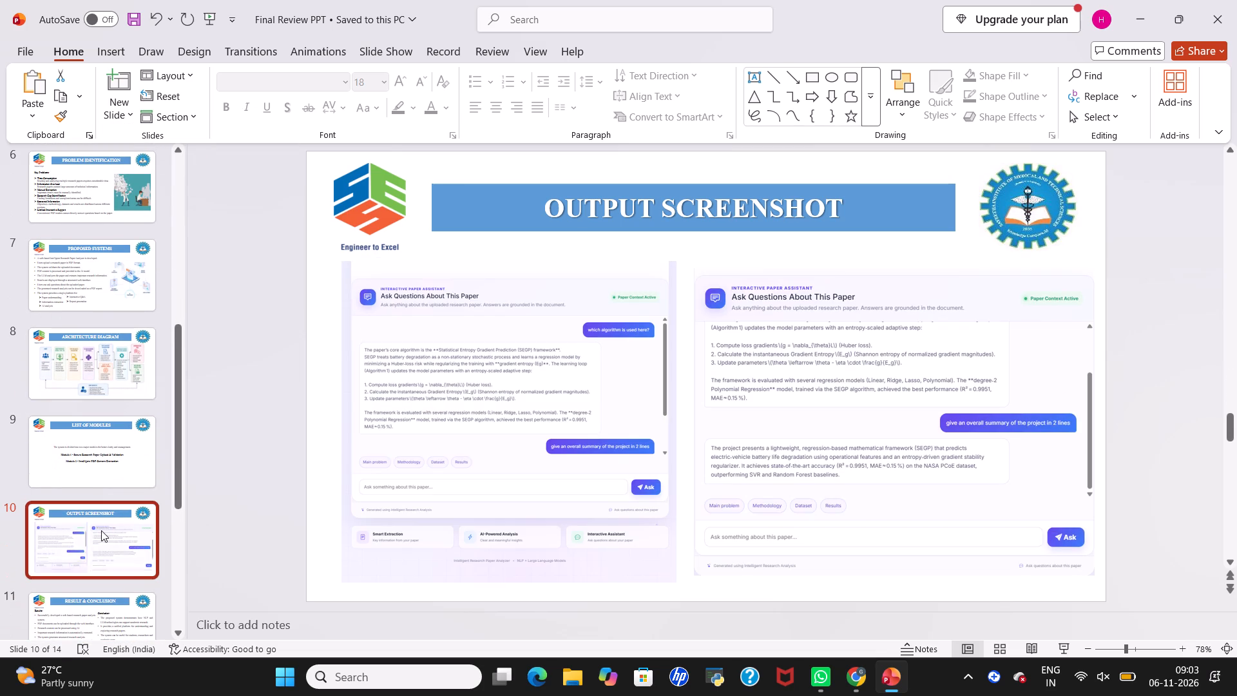
{"action": "right_click", "coordinate": [101, 530]}
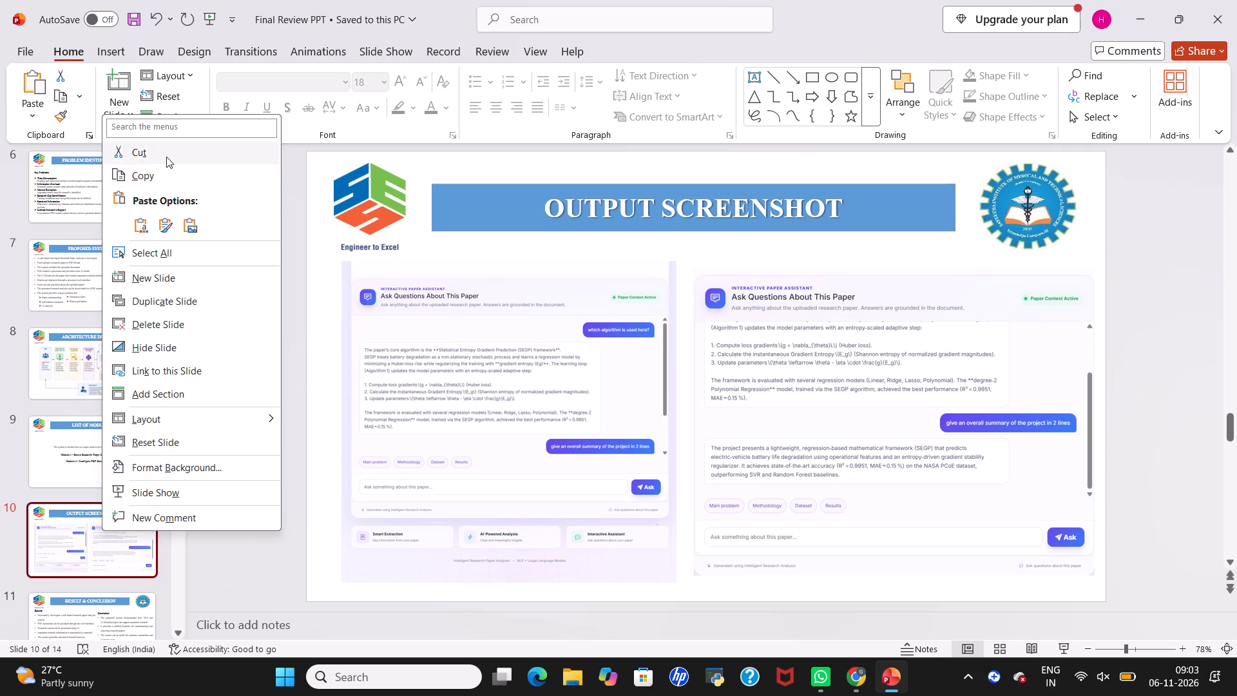
{"action": "left_click", "coordinate": [166, 157]}
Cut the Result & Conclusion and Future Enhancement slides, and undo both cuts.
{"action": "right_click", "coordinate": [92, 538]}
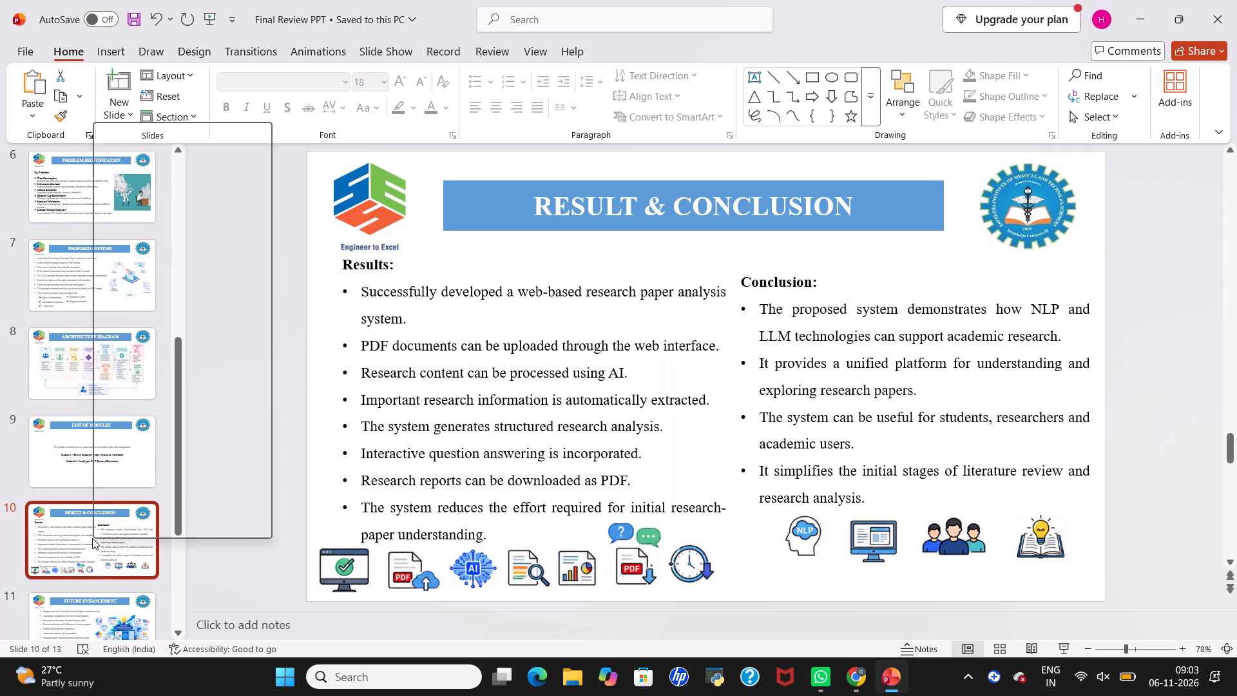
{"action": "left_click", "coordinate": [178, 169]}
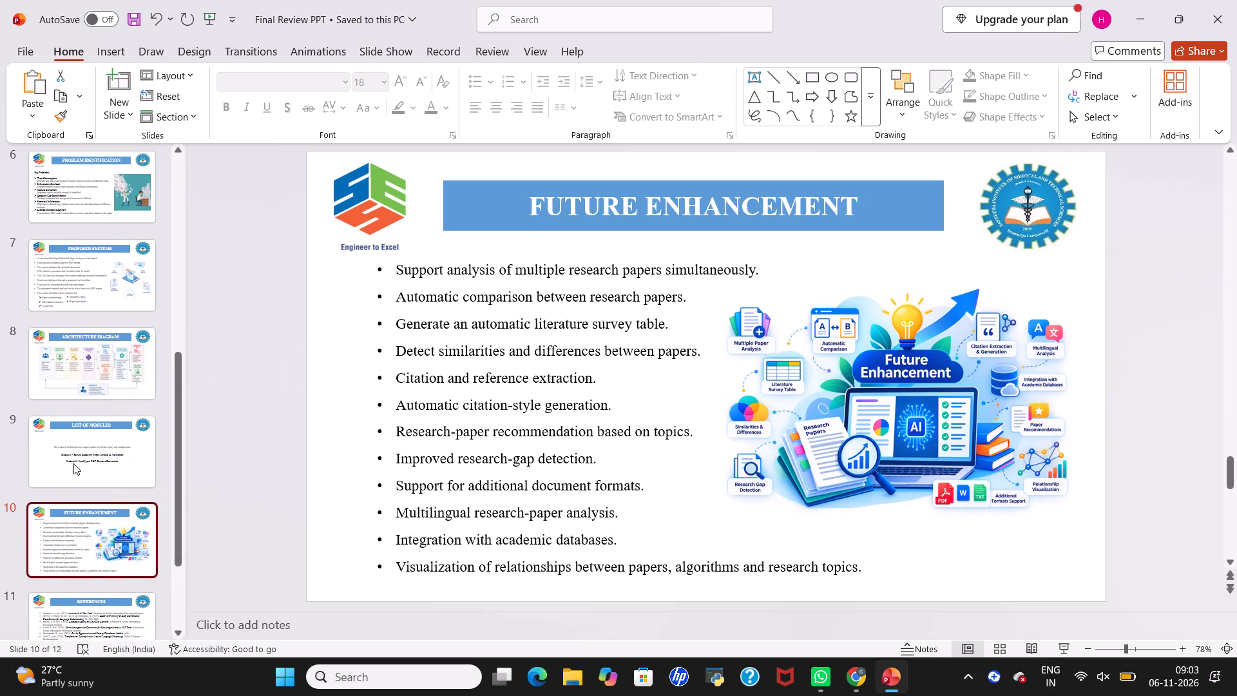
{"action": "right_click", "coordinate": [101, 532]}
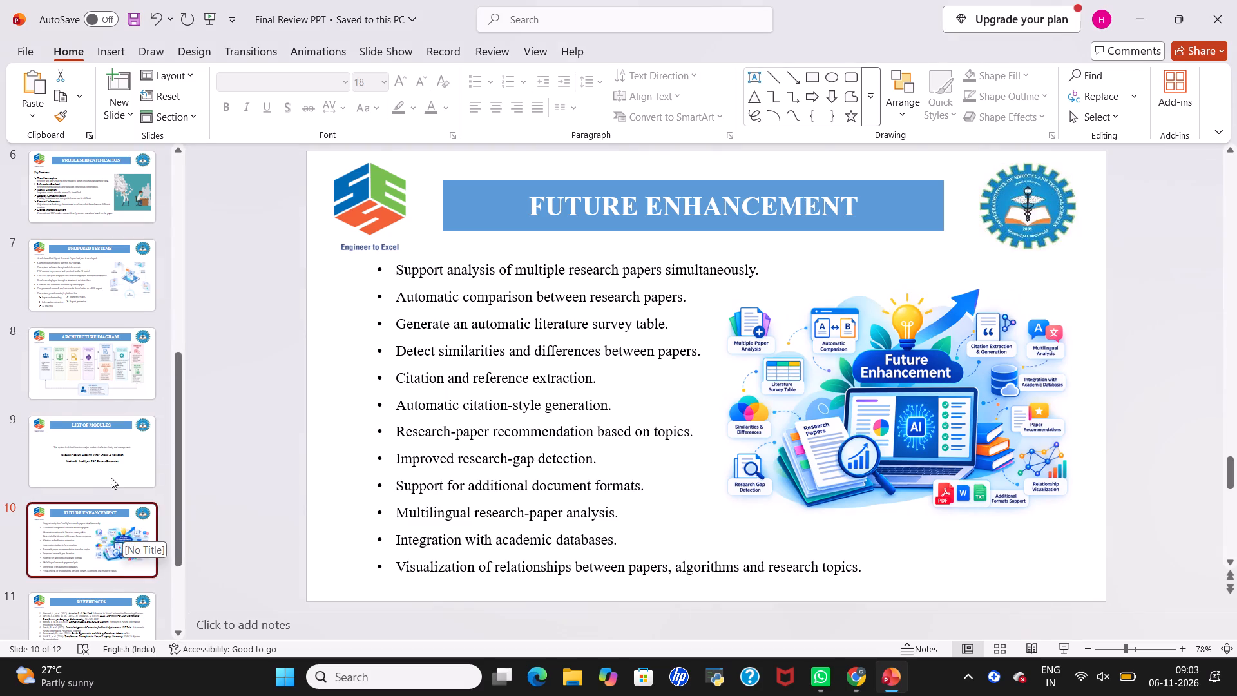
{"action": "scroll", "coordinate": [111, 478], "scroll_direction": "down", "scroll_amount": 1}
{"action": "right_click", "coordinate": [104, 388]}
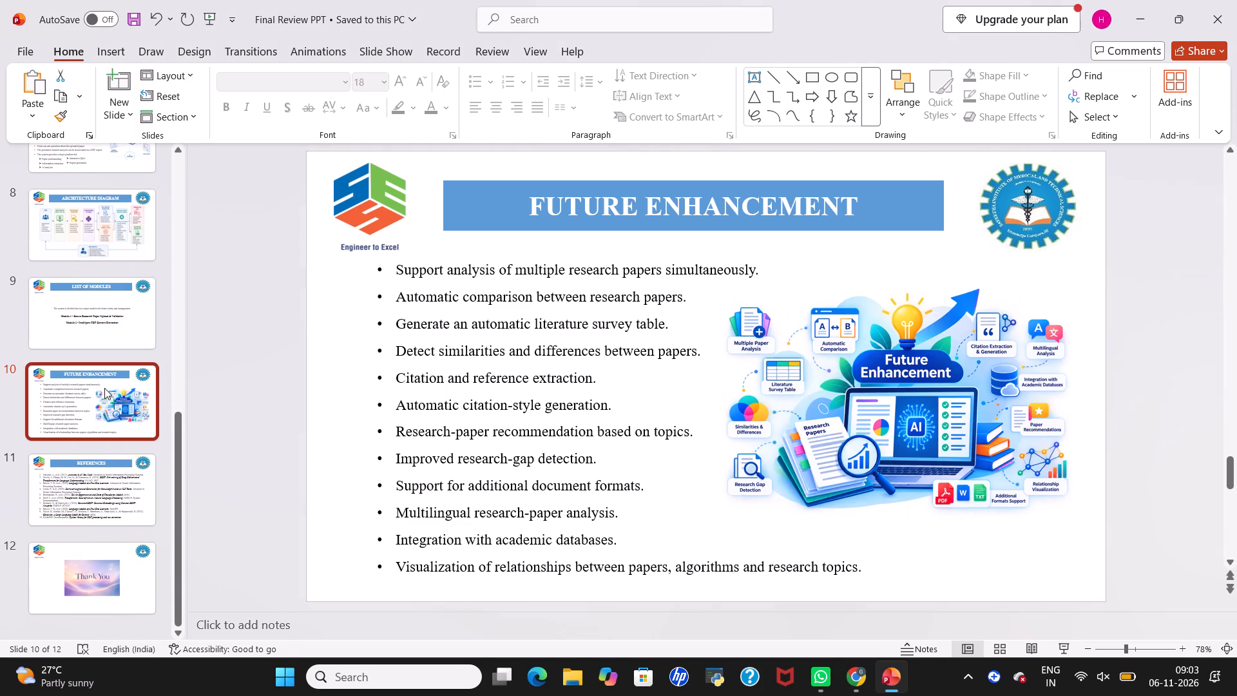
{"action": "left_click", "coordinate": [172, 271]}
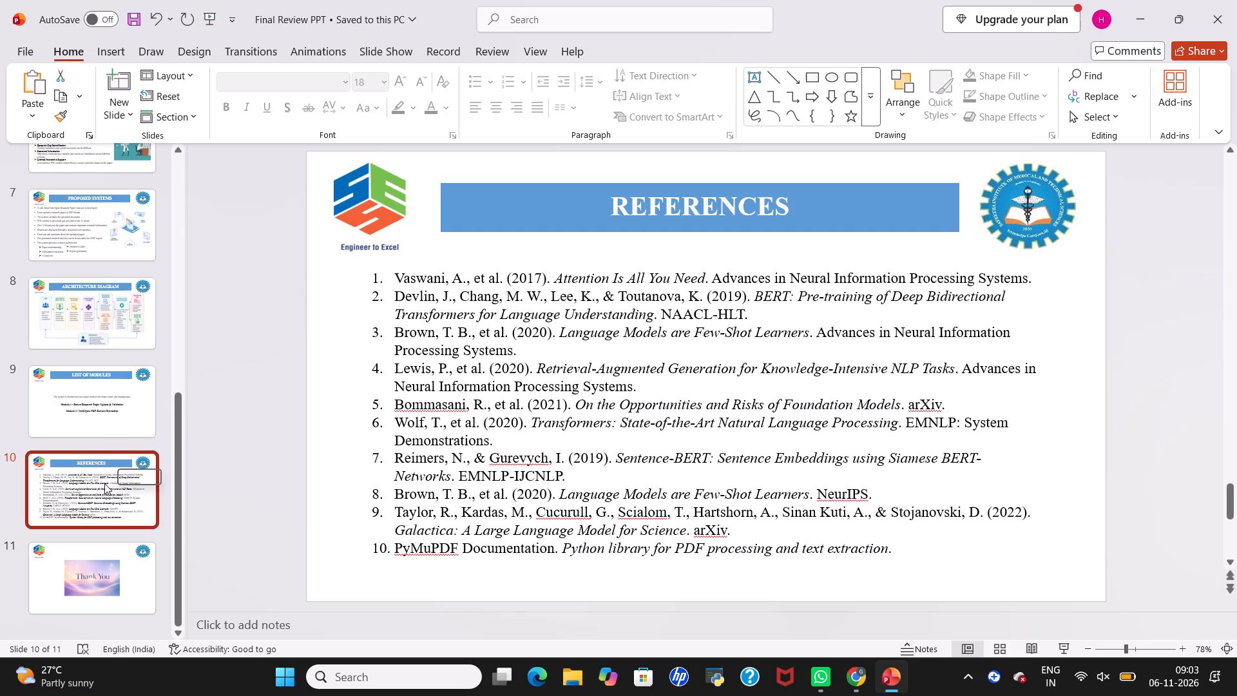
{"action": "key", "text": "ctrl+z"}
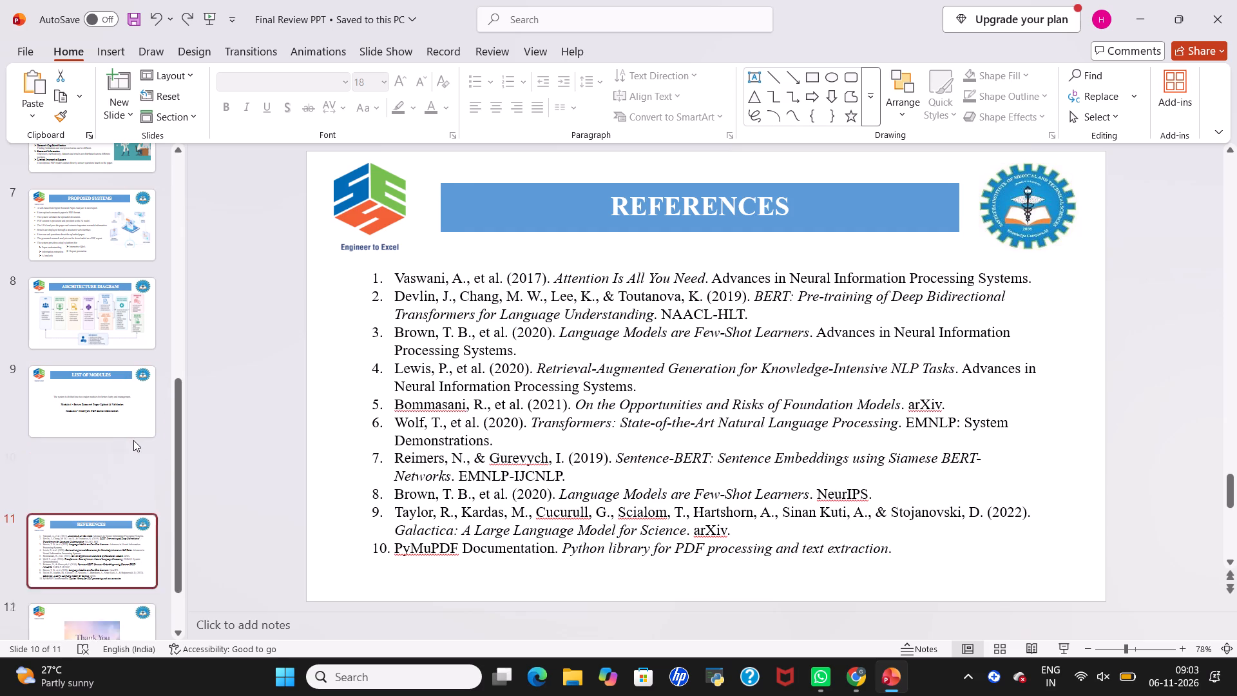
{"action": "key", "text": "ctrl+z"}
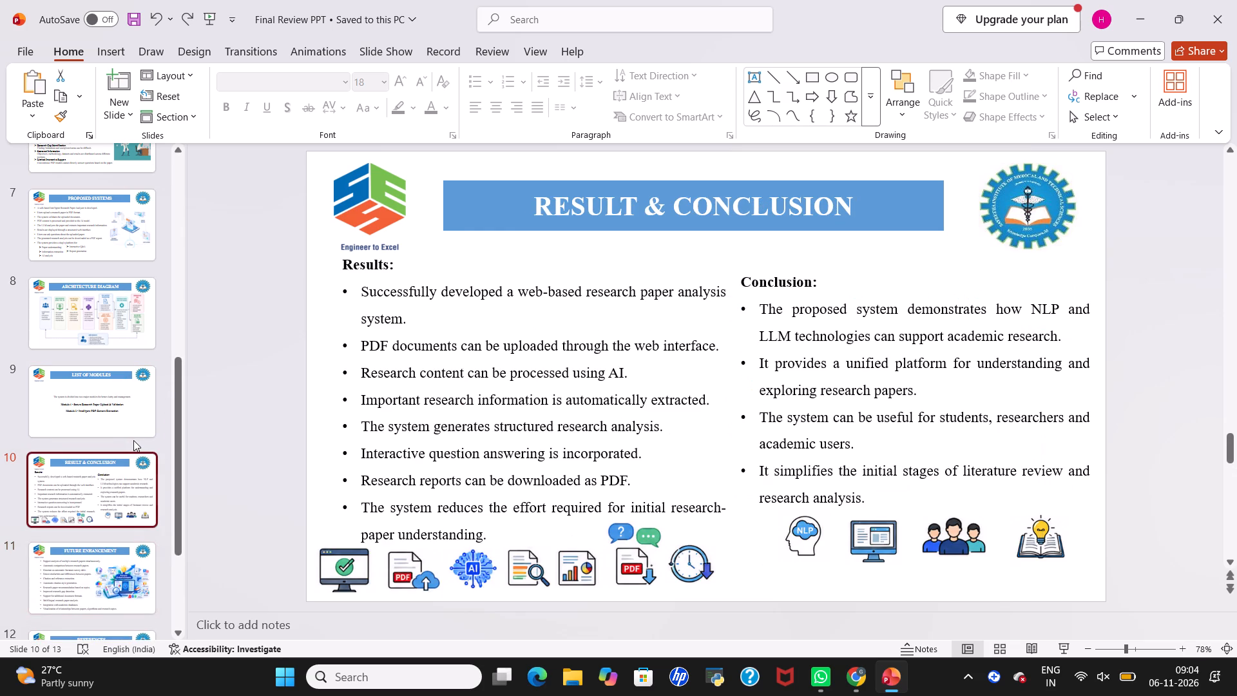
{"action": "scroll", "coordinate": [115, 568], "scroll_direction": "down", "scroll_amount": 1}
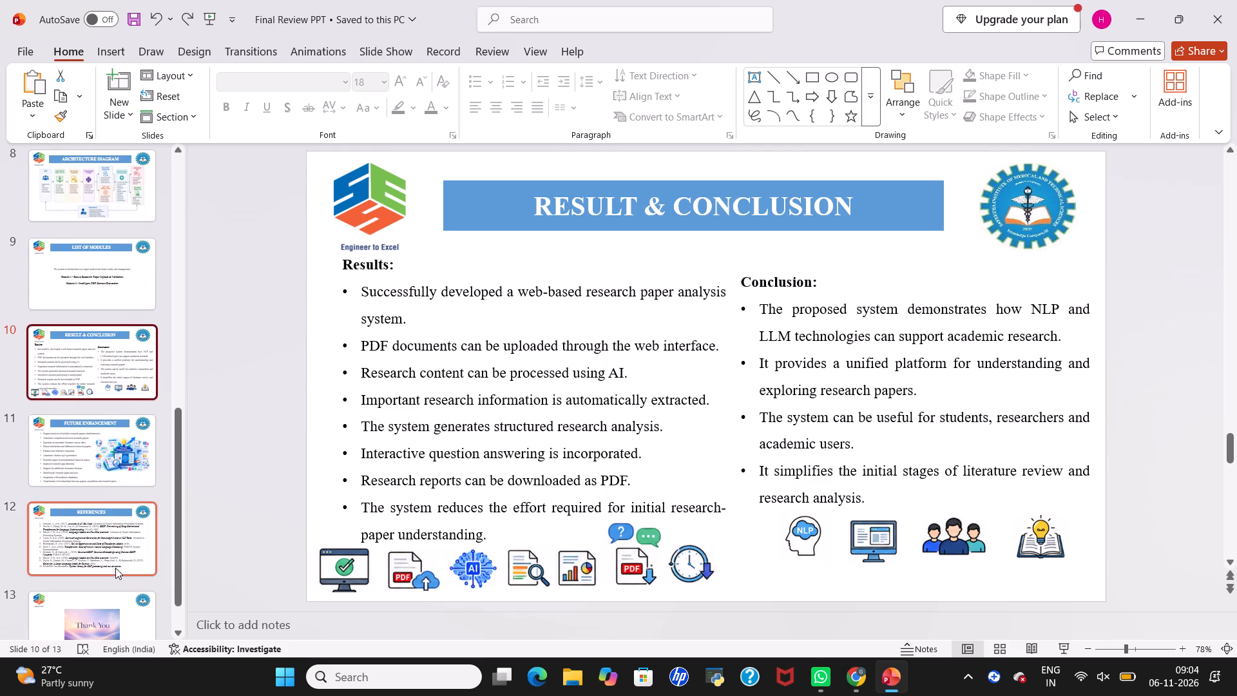
Cut the Future Enhancement slide and the References slide that follow the Result & Conclusion slide.
{"action": "right_click", "coordinate": [126, 461]}
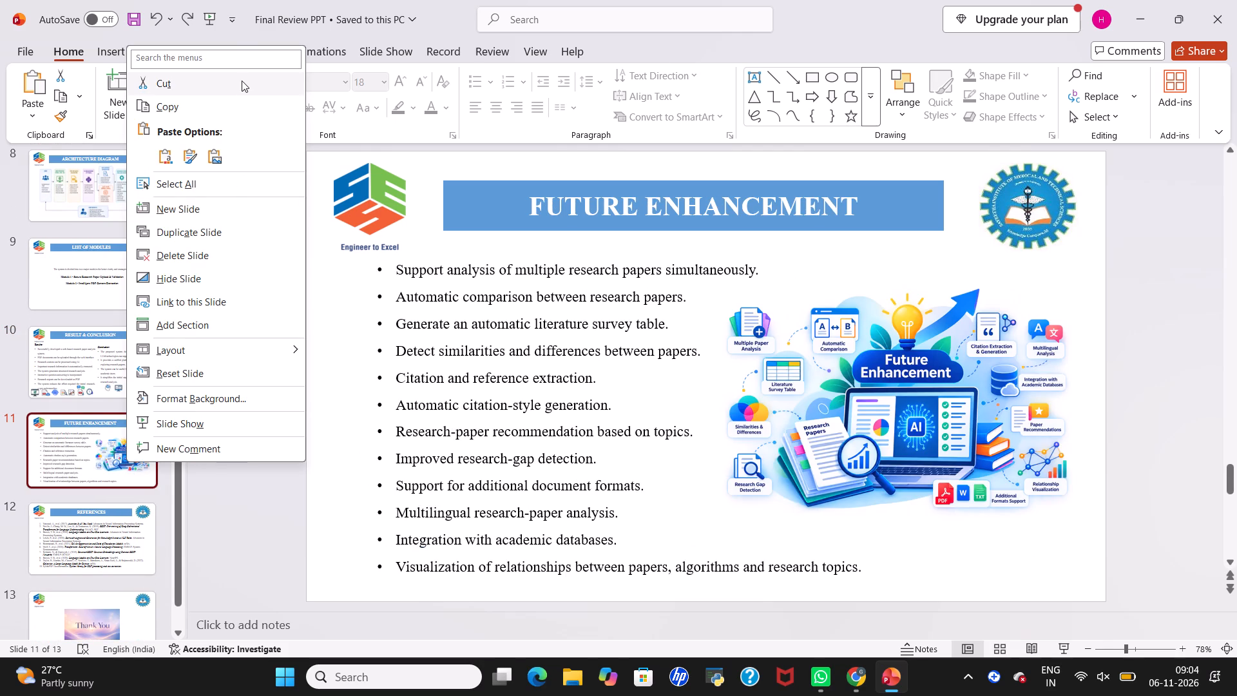
{"action": "left_click", "coordinate": [242, 81]}
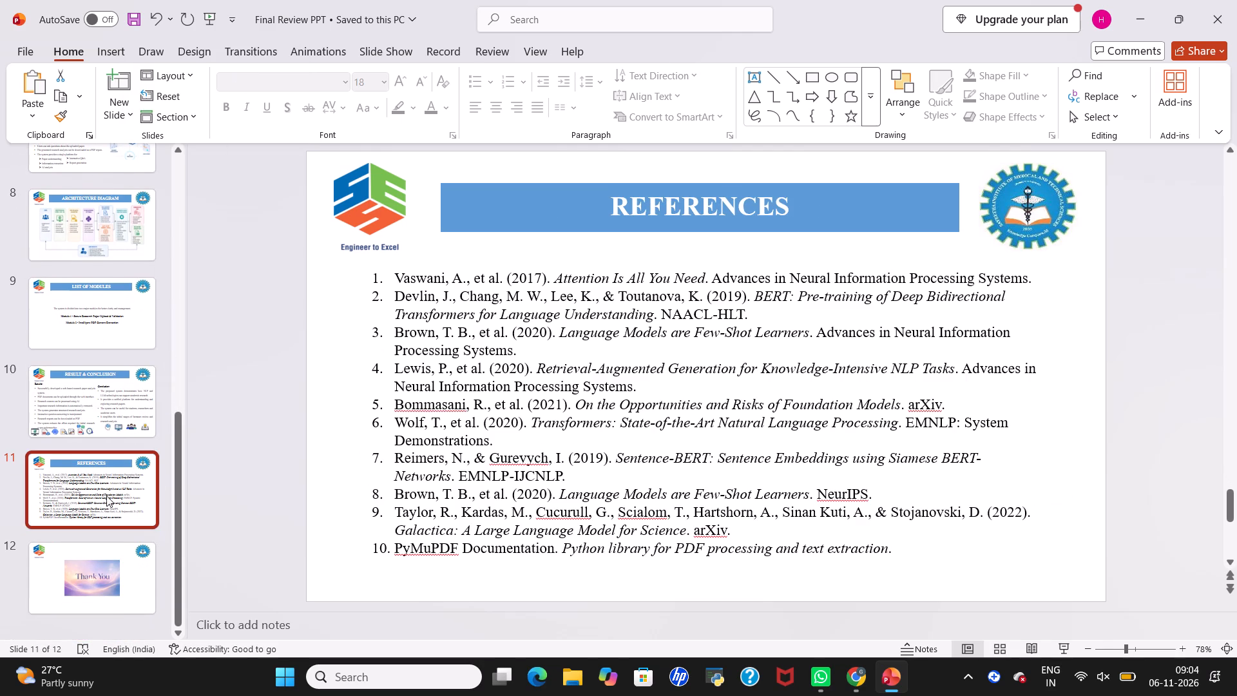
{"action": "right_click", "coordinate": [105, 503]}
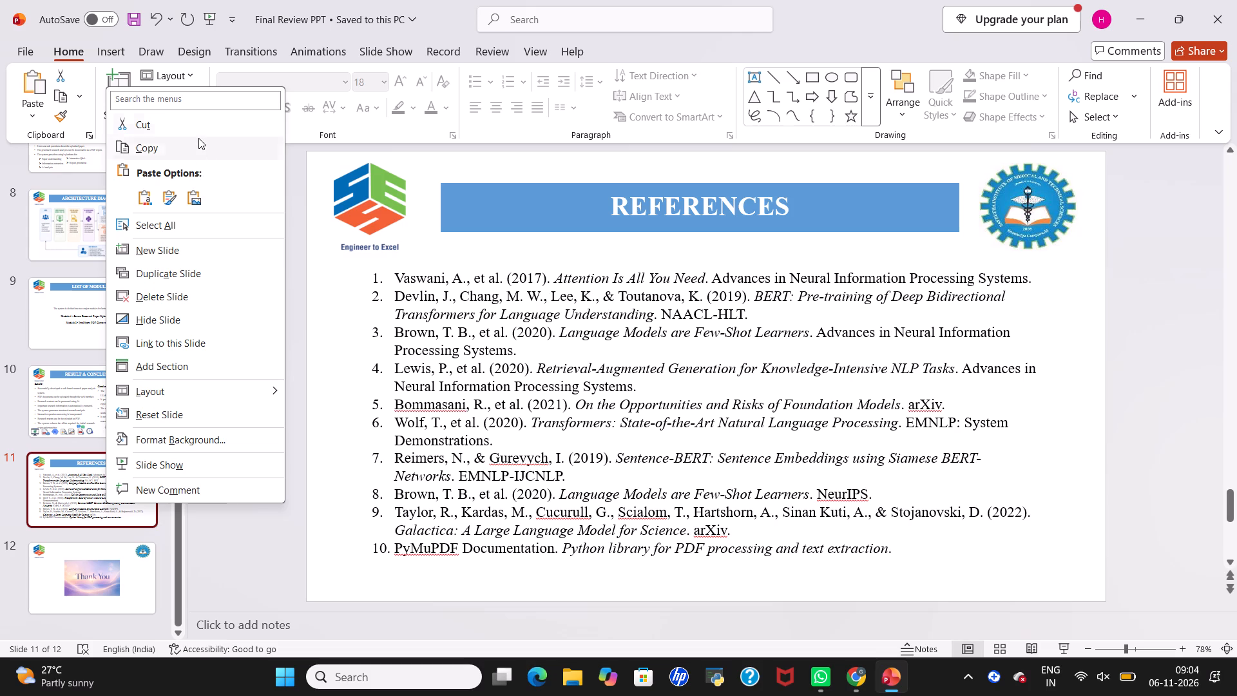
{"action": "left_click", "coordinate": [198, 126]}
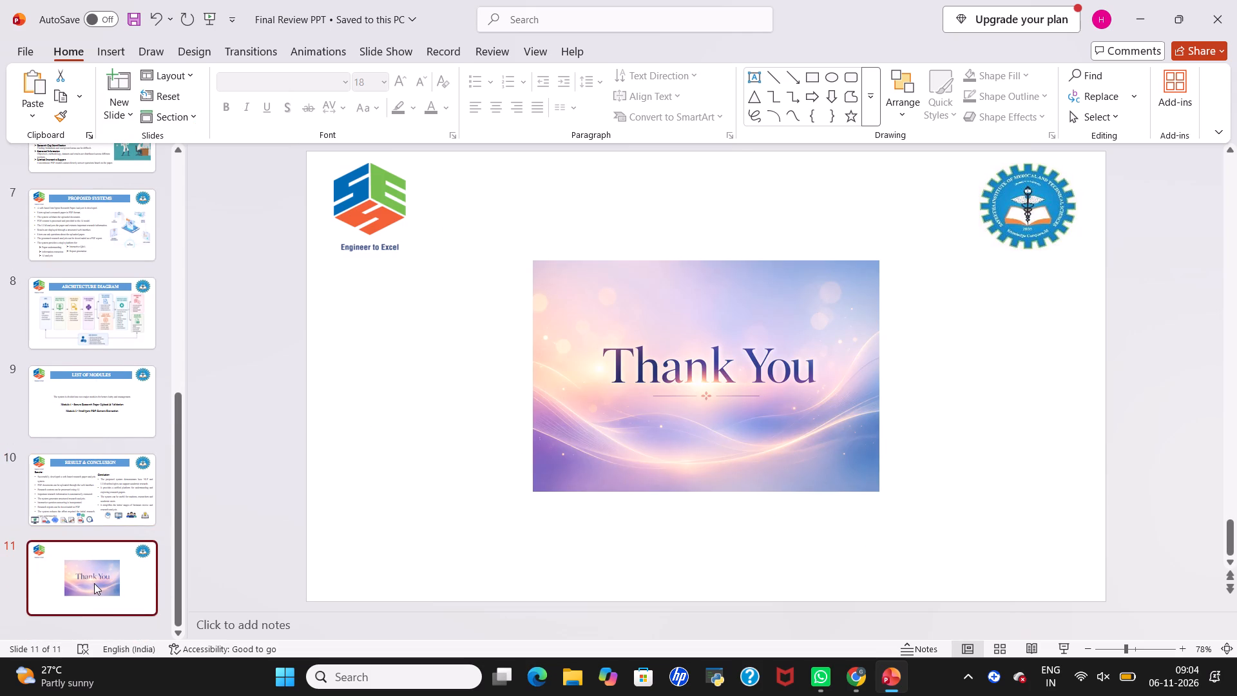
Shift the "Done by" text box on the title slide slightly to the left, keeping it level with the Supervisor text.
{"action": "left_click", "coordinate": [94, 583]}
{"action": "scroll", "coordinate": [99, 334], "scroll_direction": "up", "scroll_amount": 8}
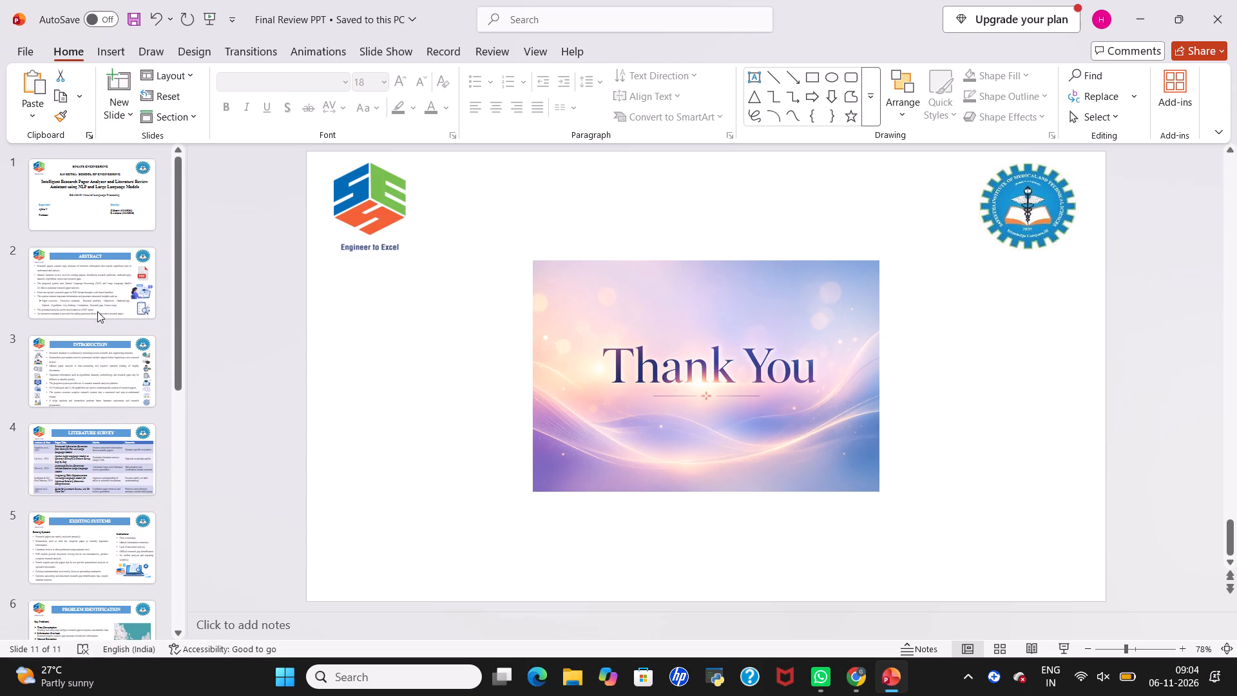
{"action": "left_click", "coordinate": [91, 191]}
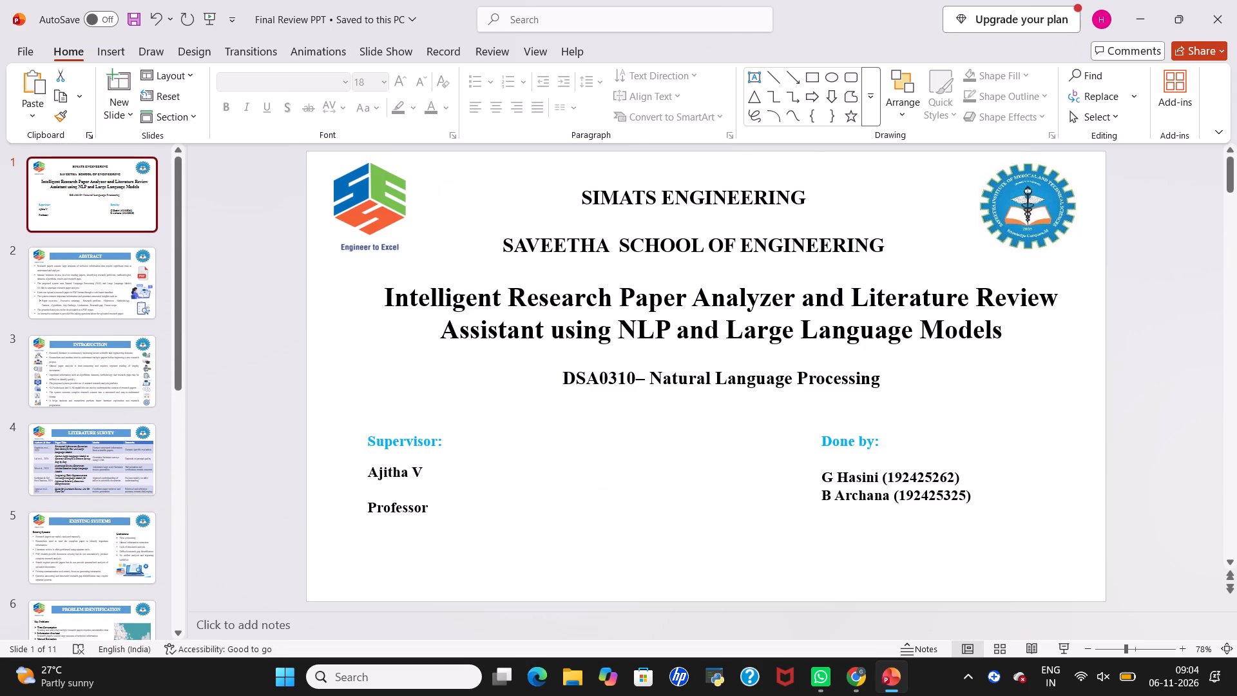
{"action": "left_click", "coordinate": [819, 440]}
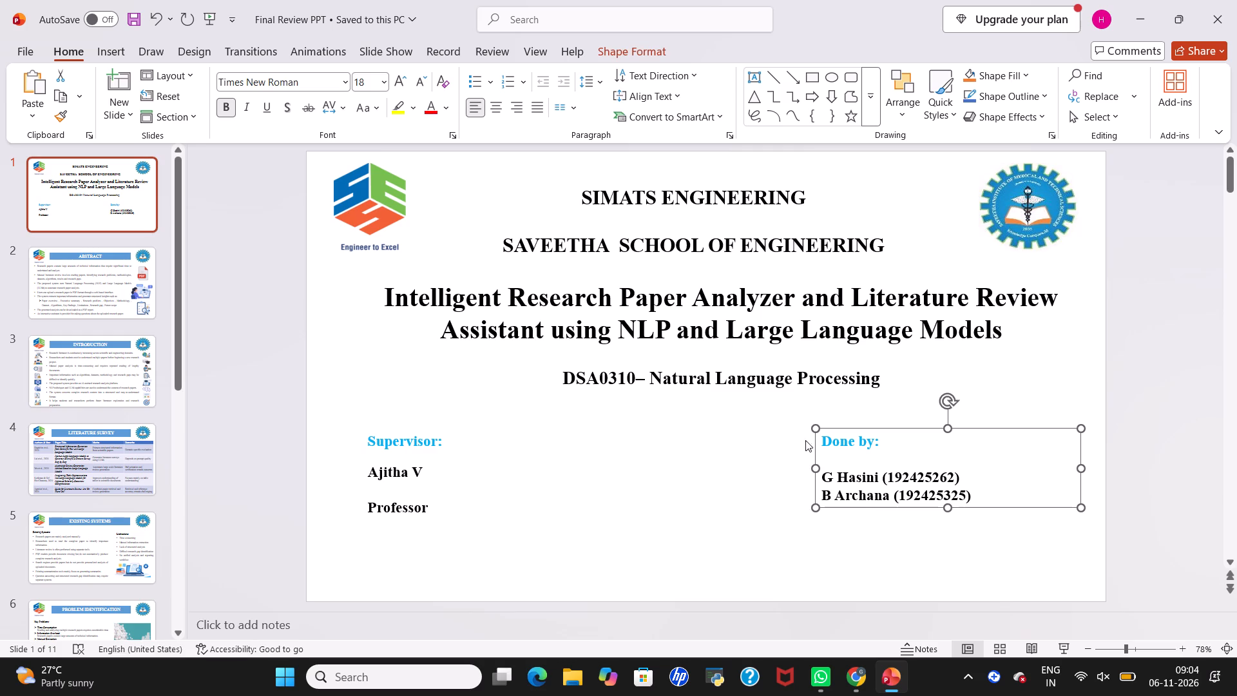
{"action": "left_click", "coordinate": [289, 447]}
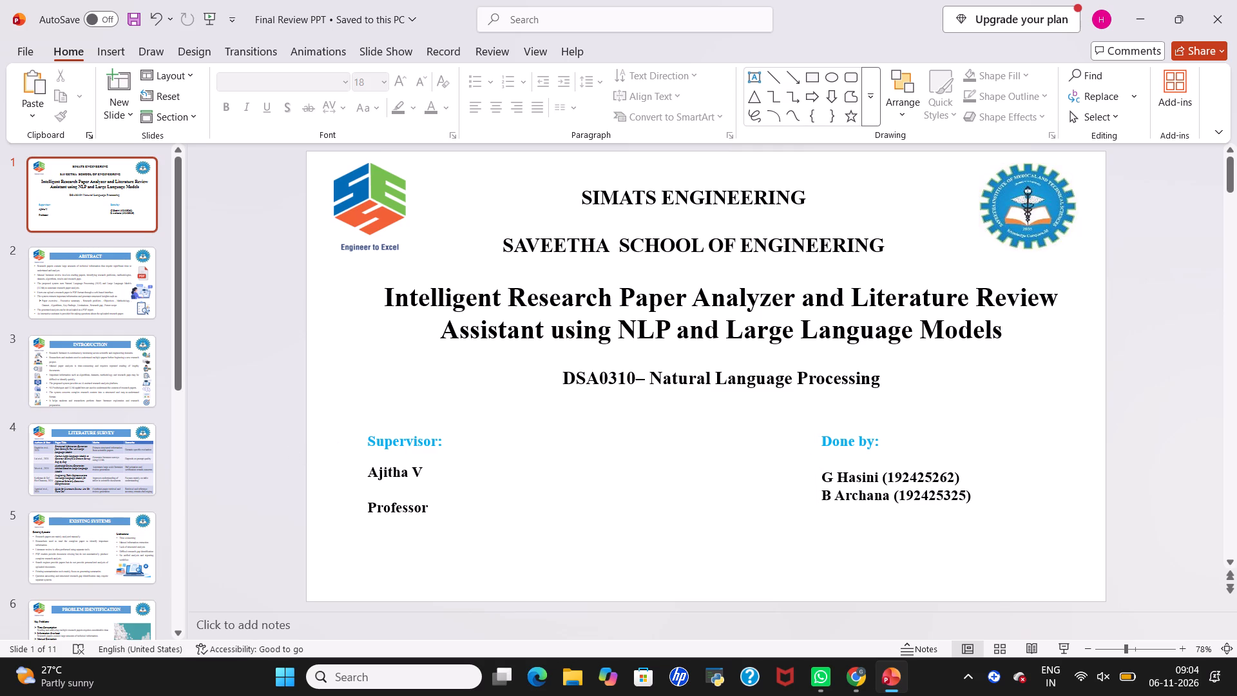
{"action": "left_click", "coordinate": [367, 436]}
{"action": "left_click", "coordinate": [695, 420]}
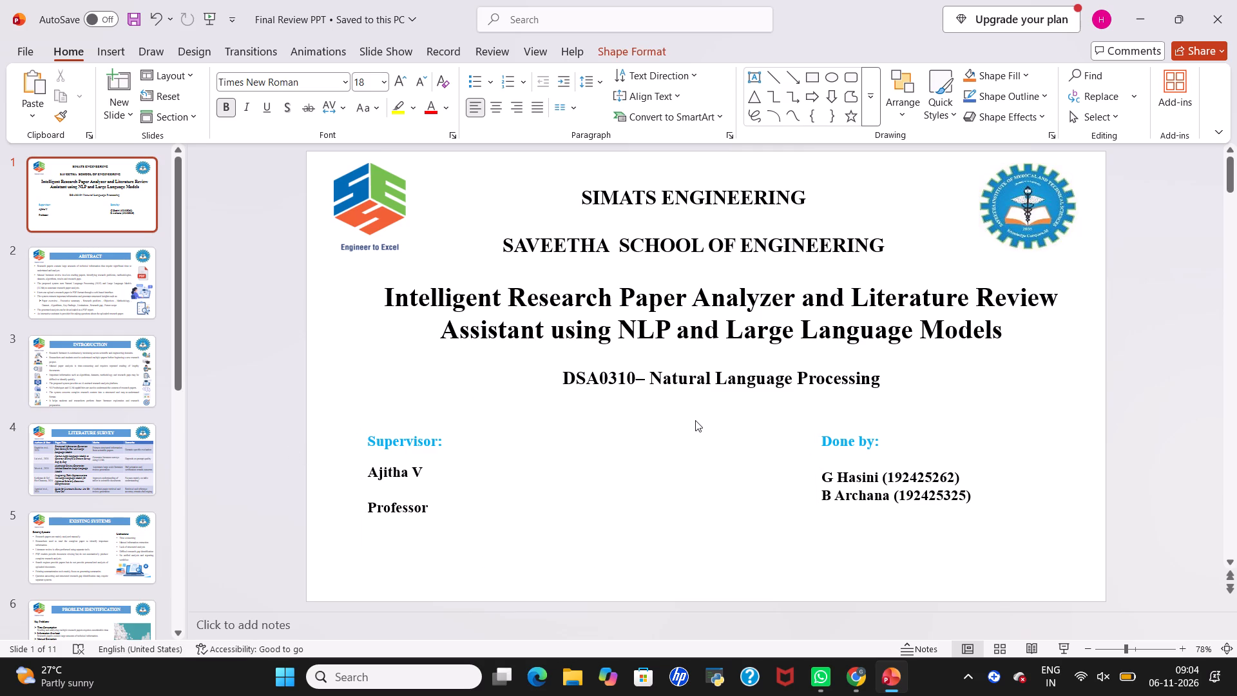
{"action": "left_click", "coordinate": [835, 436]}
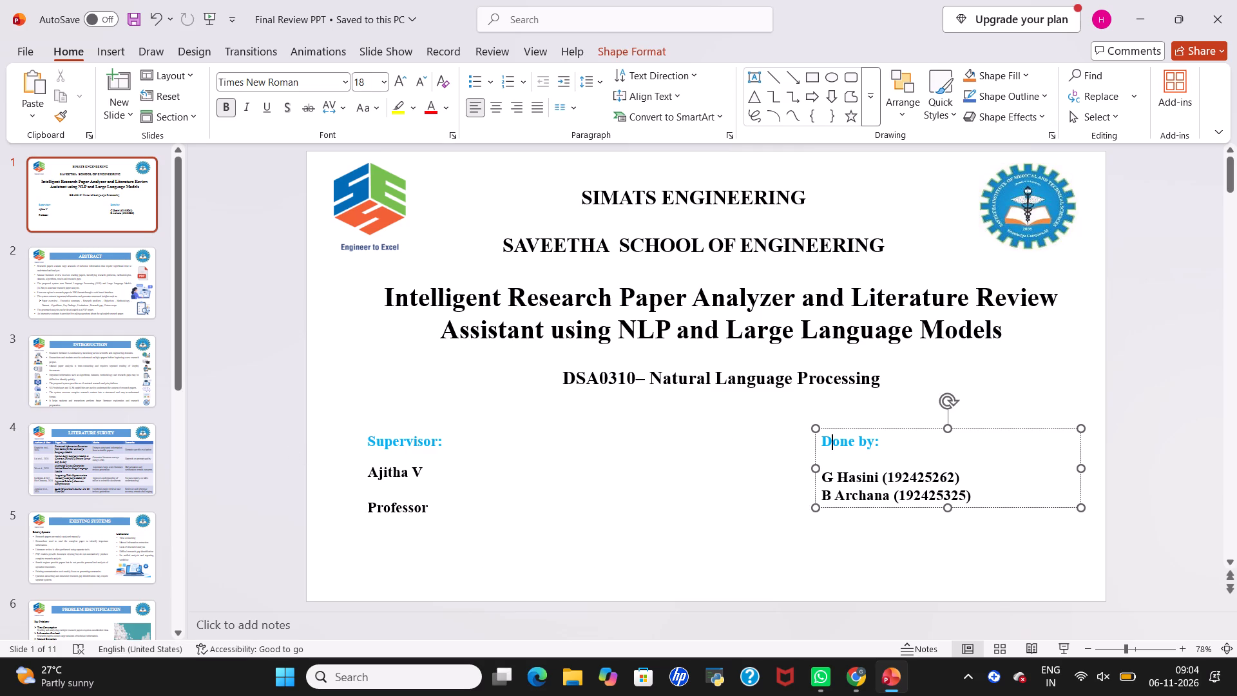
{"action": "left_click", "coordinate": [902, 429]}
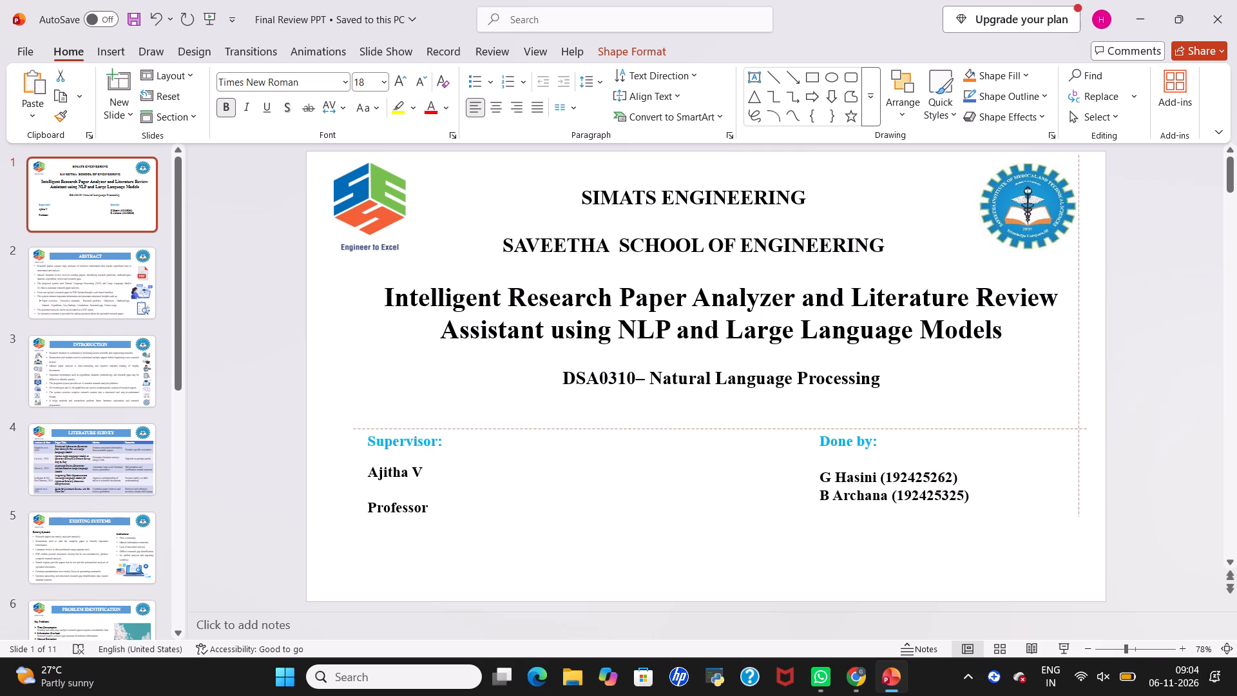
{"action": "left_click", "coordinate": [1156, 338]}
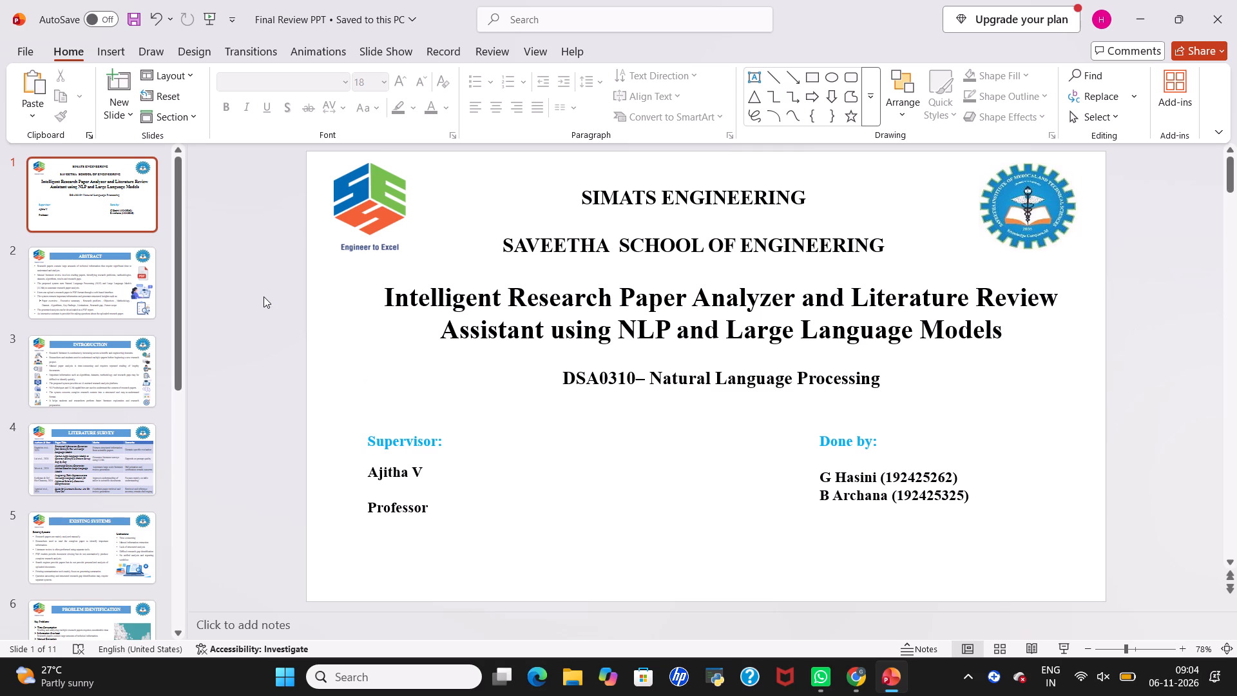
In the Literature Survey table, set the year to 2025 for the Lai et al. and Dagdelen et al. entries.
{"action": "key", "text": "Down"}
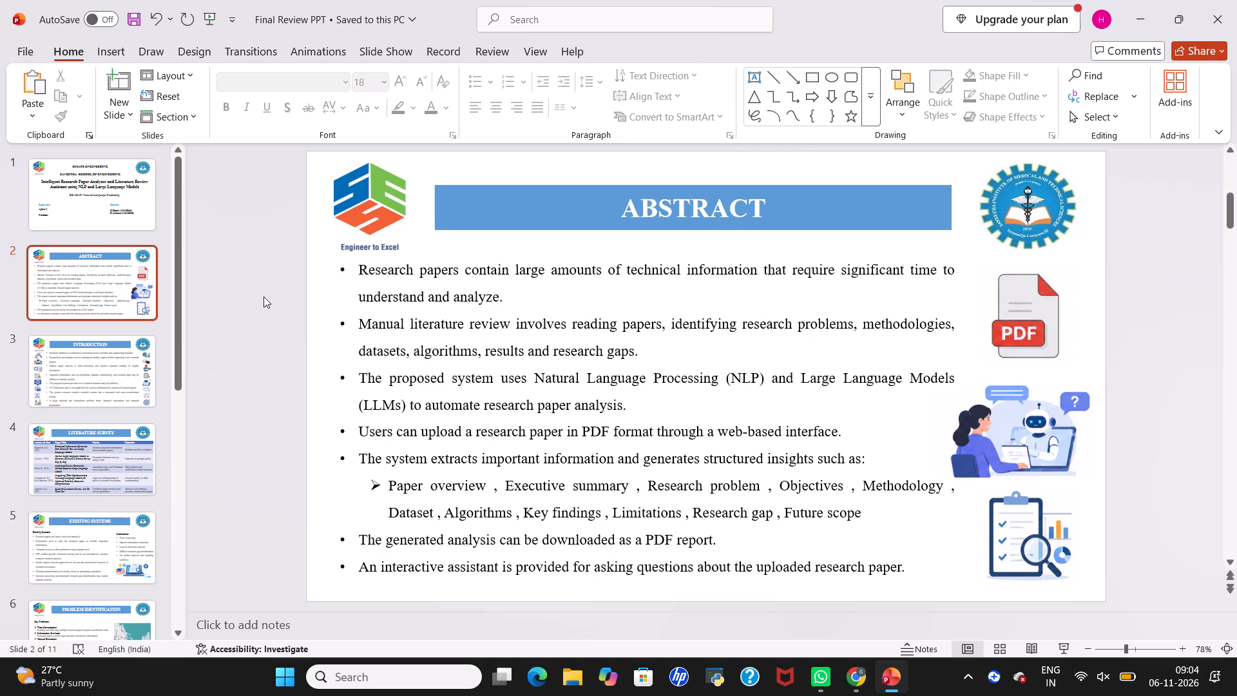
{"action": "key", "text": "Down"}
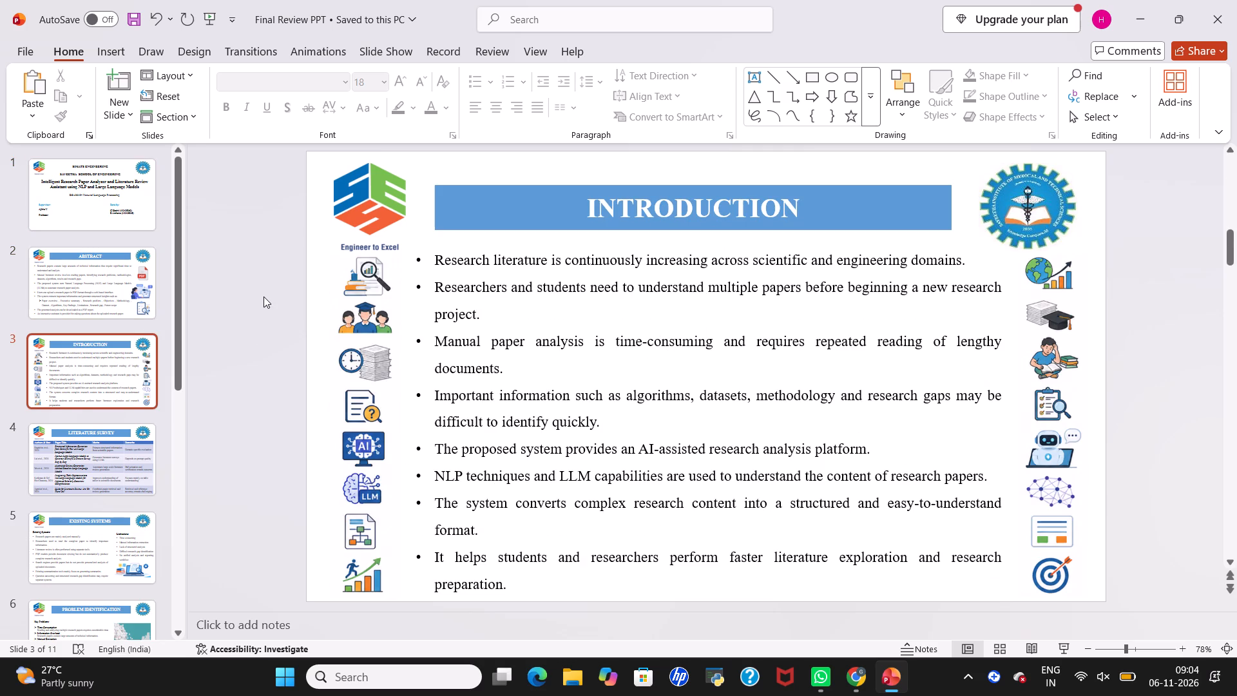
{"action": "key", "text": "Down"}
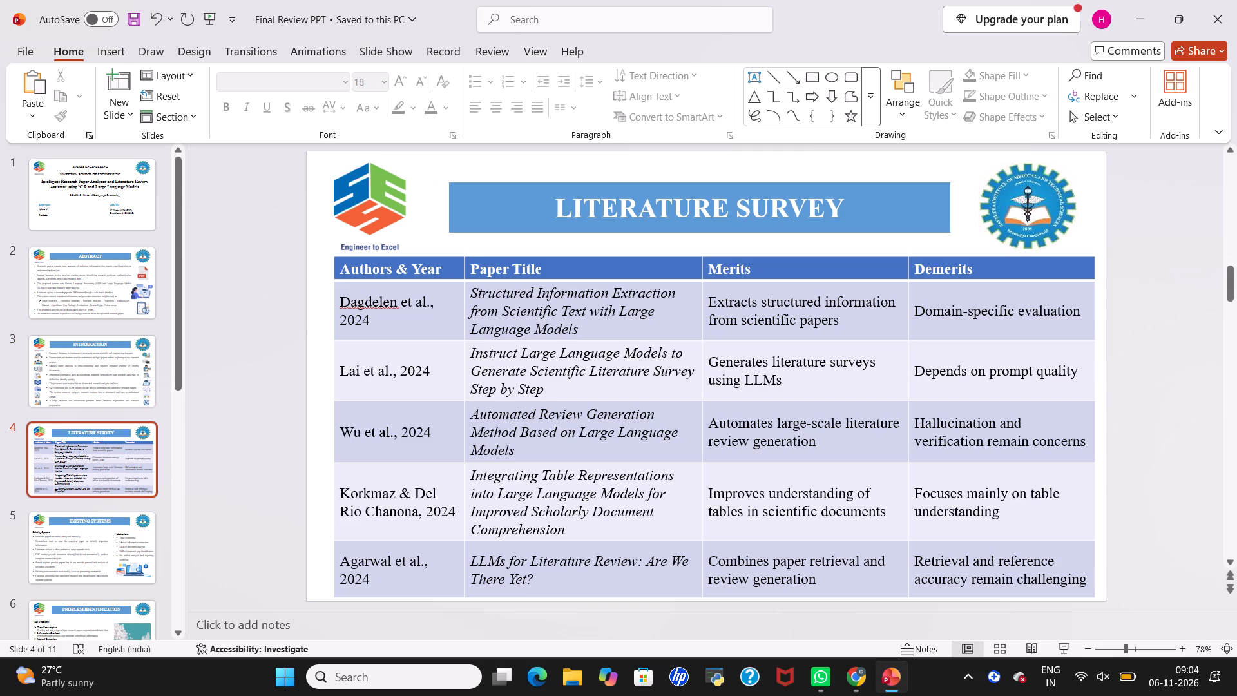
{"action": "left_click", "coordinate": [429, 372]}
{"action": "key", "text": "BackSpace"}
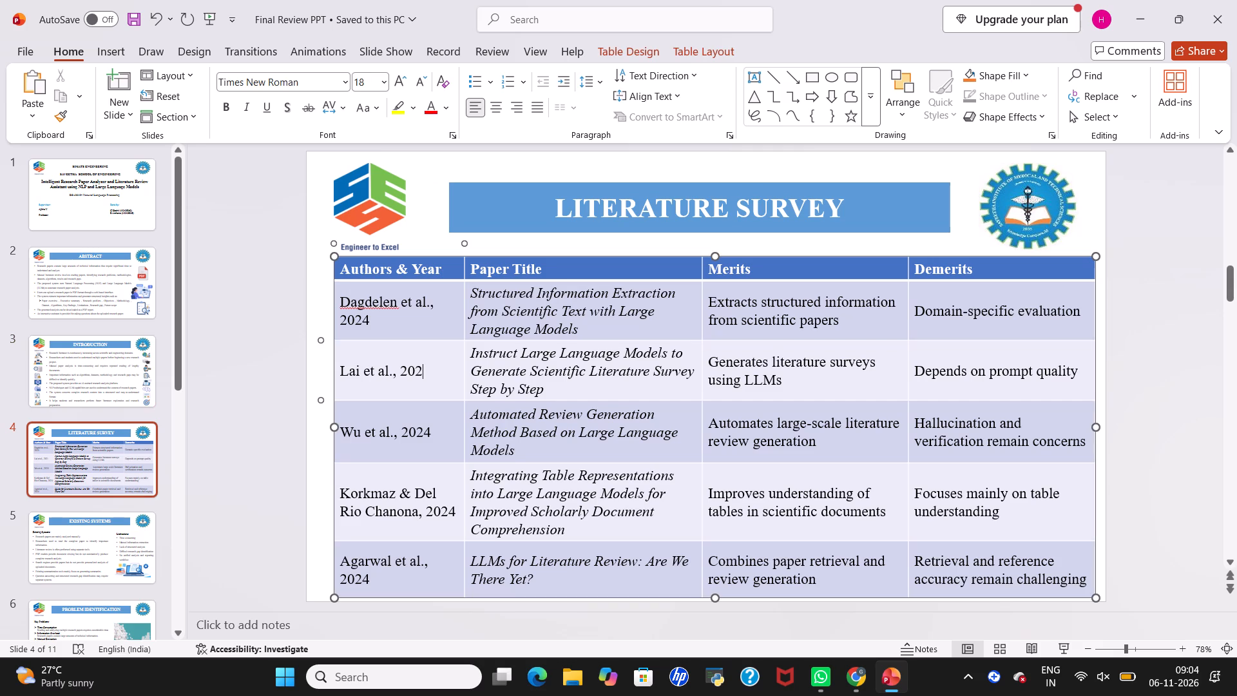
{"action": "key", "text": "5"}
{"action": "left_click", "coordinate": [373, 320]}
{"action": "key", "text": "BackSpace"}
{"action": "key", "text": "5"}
In the Literature Survey table, set the Wu et al. year to 2026 and the Lai et al. year to 2024.
{"action": "left_click", "coordinate": [434, 435]}
{"action": "key", "text": "BackSpace"}
{"action": "key", "text": "6"}
{"action": "left_click", "coordinate": [432, 375]}
{"action": "key", "text": "BackSpace"}
{"action": "key", "text": "4"}
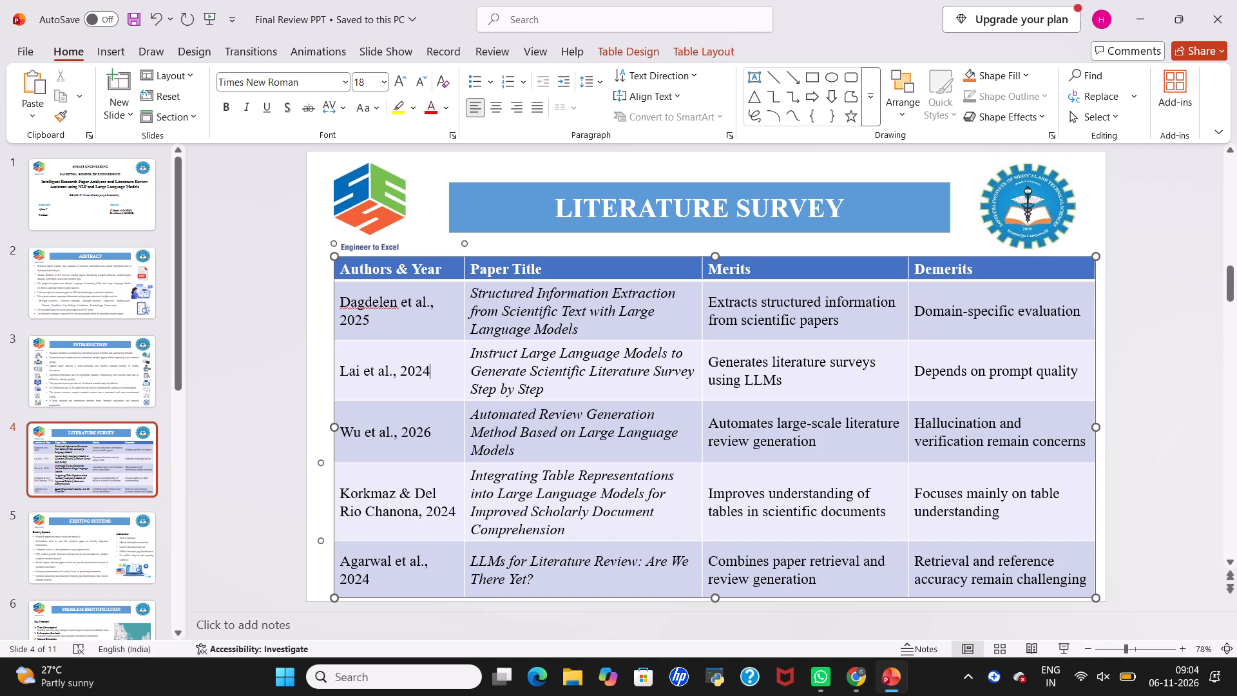
Set the year to 2025 for the Korkmaz & Del Rio Chanona and Agarwal et al. entries in the Literature Survey table.
{"action": "left_click", "coordinate": [455, 514]}
{"action": "key", "text": "BackSpace"}
{"action": "key", "text": "5"}
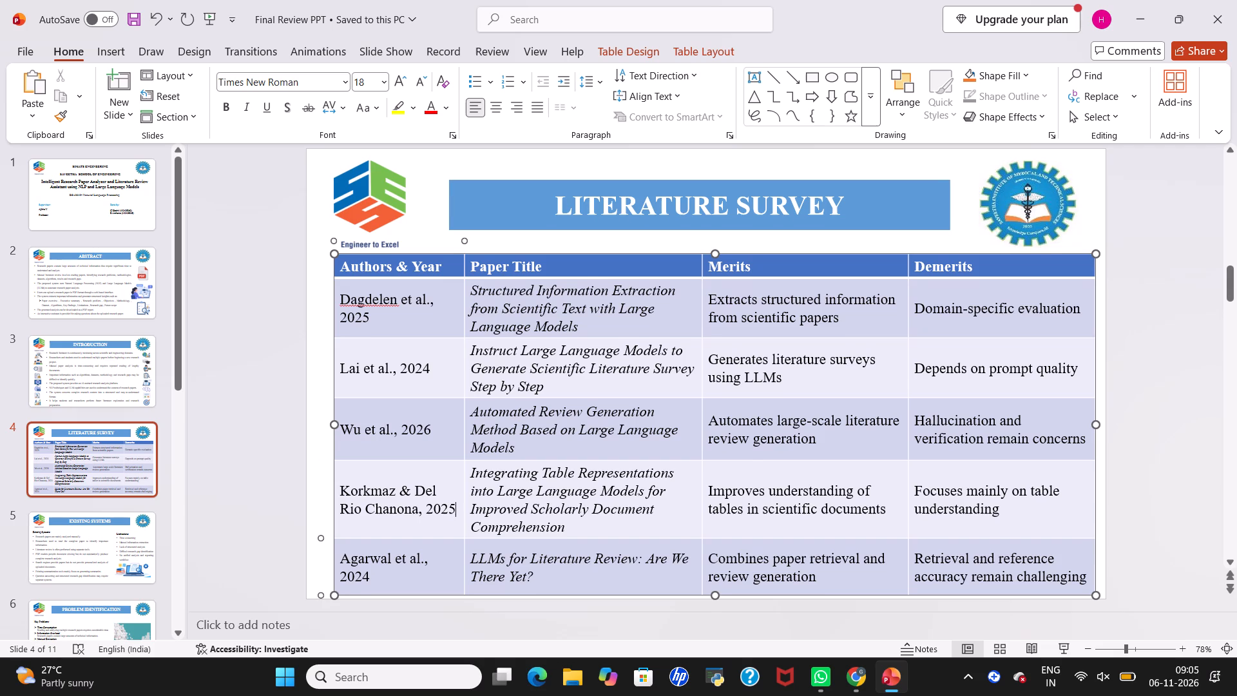
{"action": "left_click", "coordinate": [369, 577]}
{"action": "key", "text": "BackSpace"}
{"action": "key", "text": "5"}
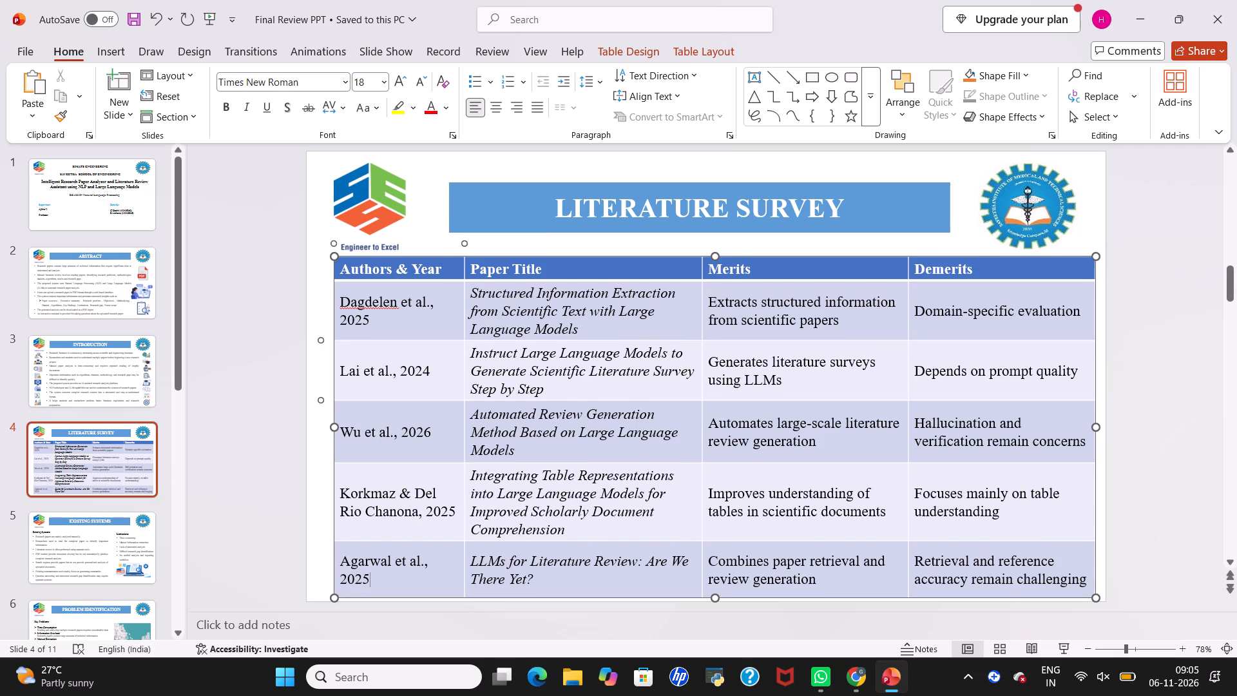
Set the year of the Dagdelen et al. entry in the Literature Survey table to 2026.
{"action": "left_click", "coordinate": [429, 374]}
{"action": "left_click", "coordinate": [375, 326]}
{"action": "key", "text": "BackSpace"}
{"action": "key", "text": "6"}
{"action": "left_click", "coordinate": [1116, 278]}
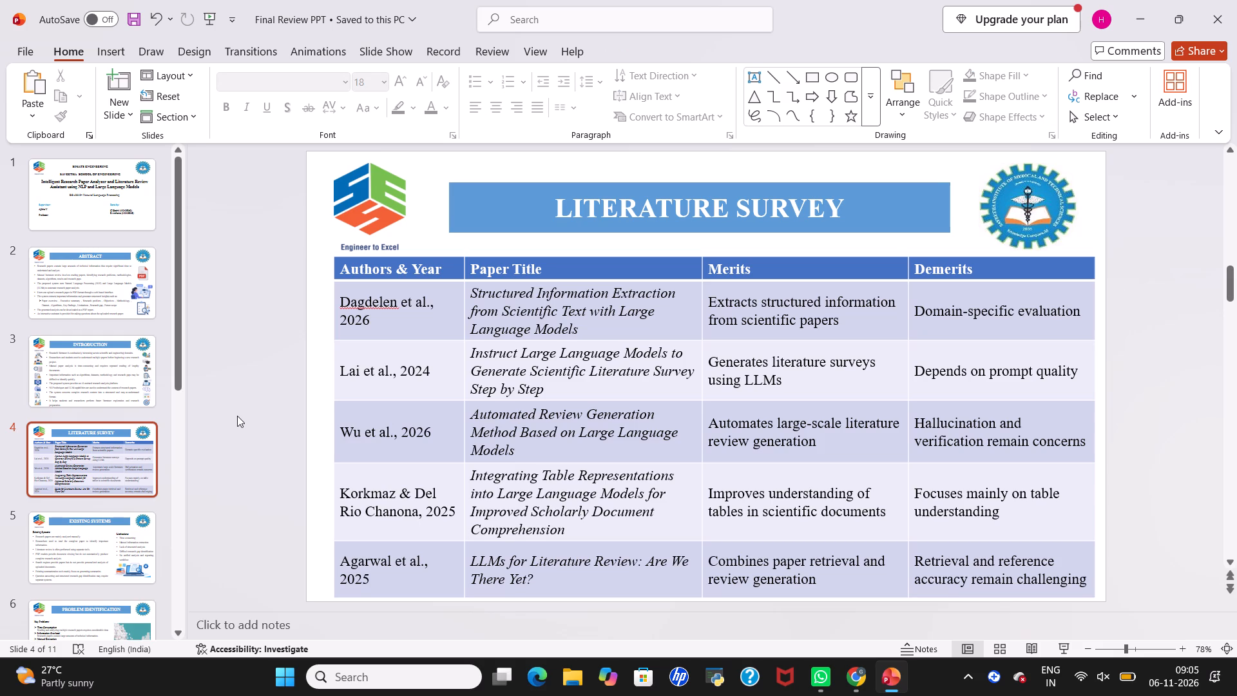
{"action": "key", "text": "Down"}
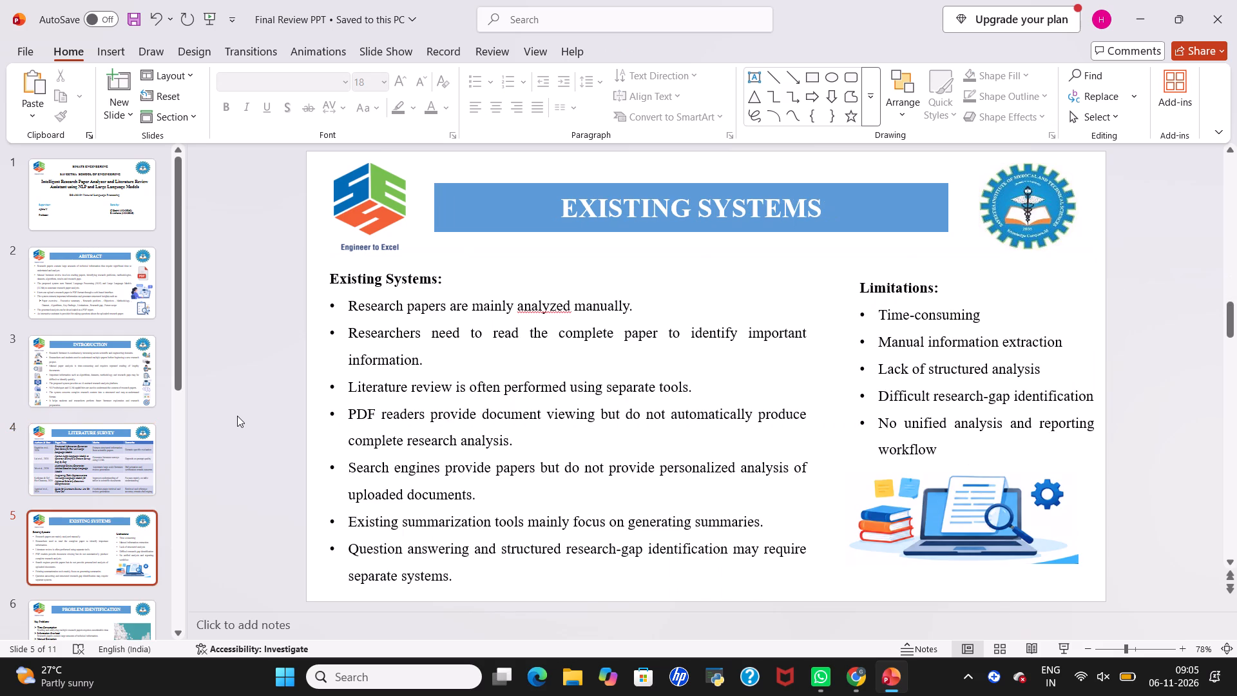
{"action": "key", "text": "Down"}
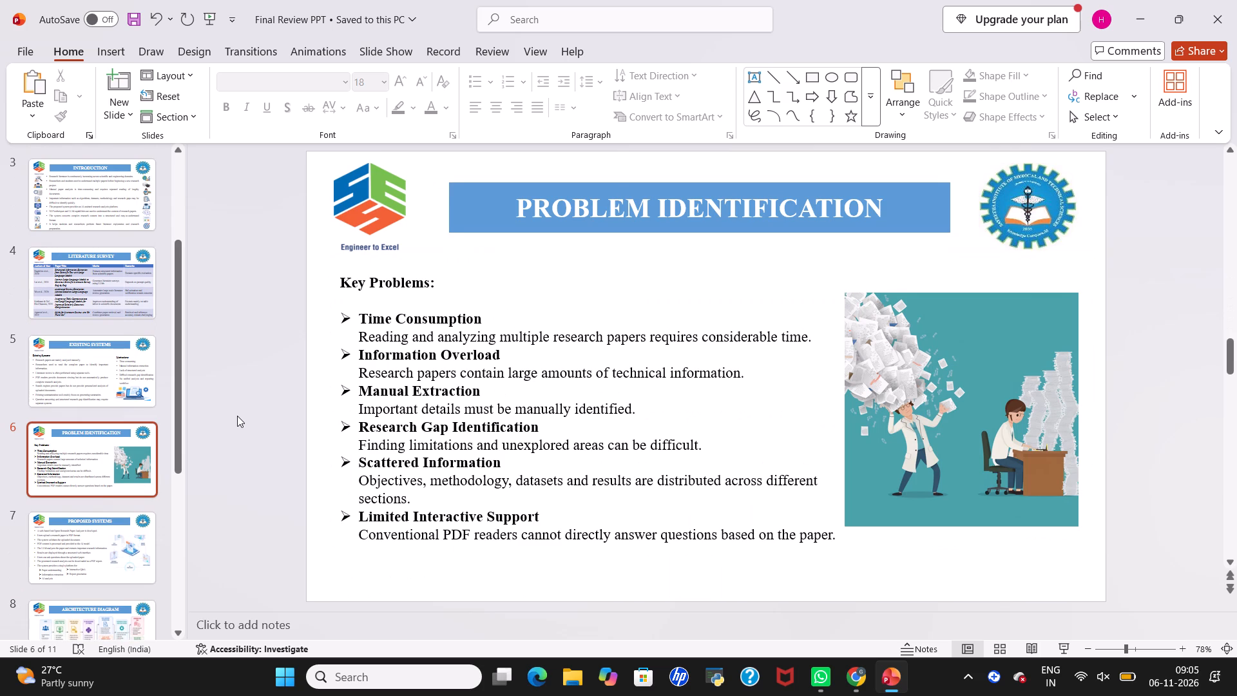
{"action": "key", "text": "Down"}
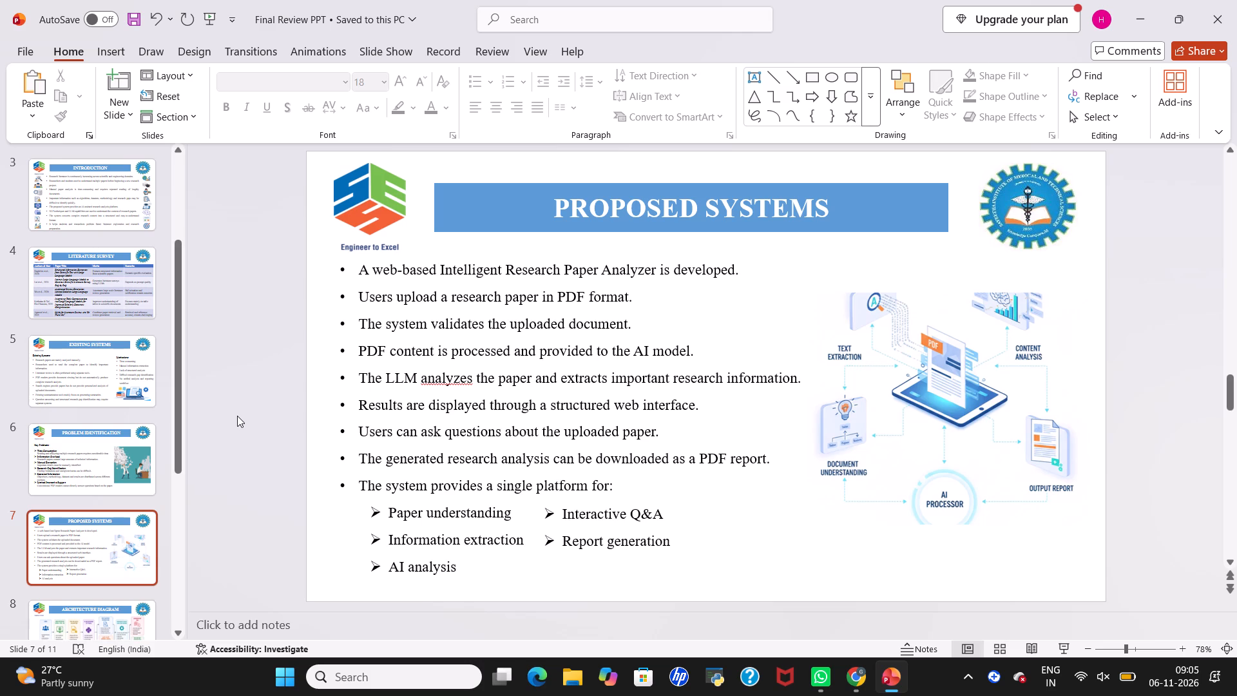
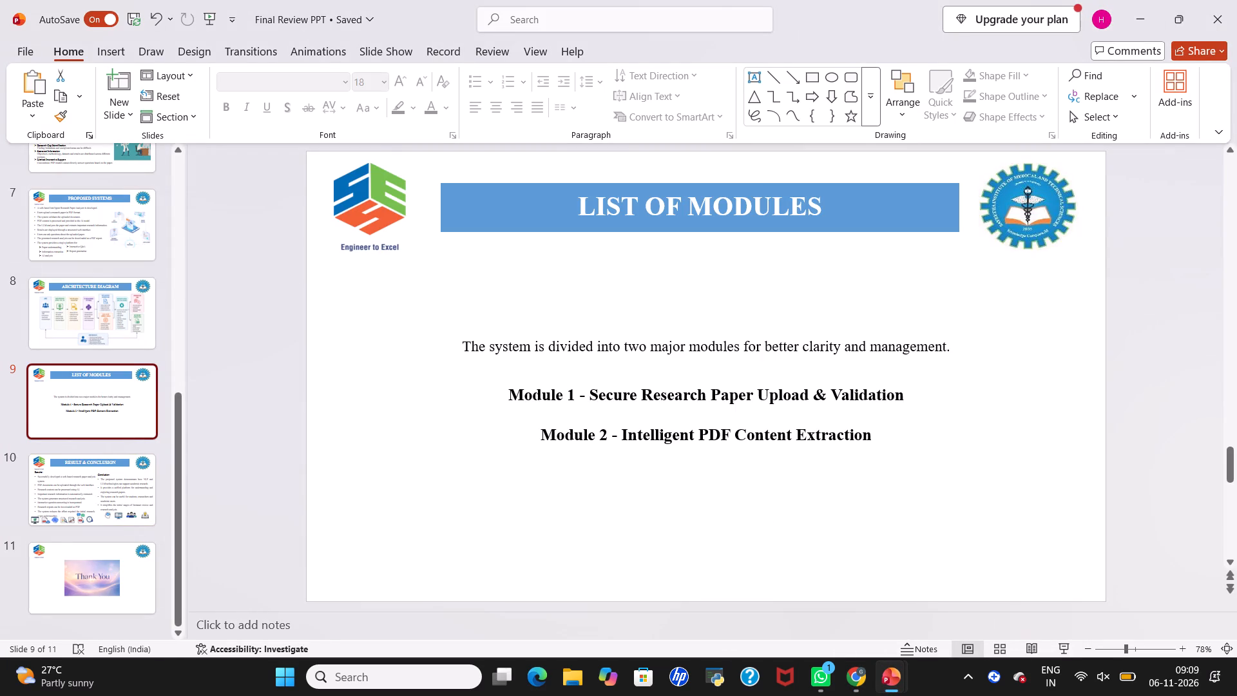
{"action": "left_click_drag", "start_coordinate": [465, 346], "coordinate": [901, 451]}
{"action": "key", "text": "BackSpace"}
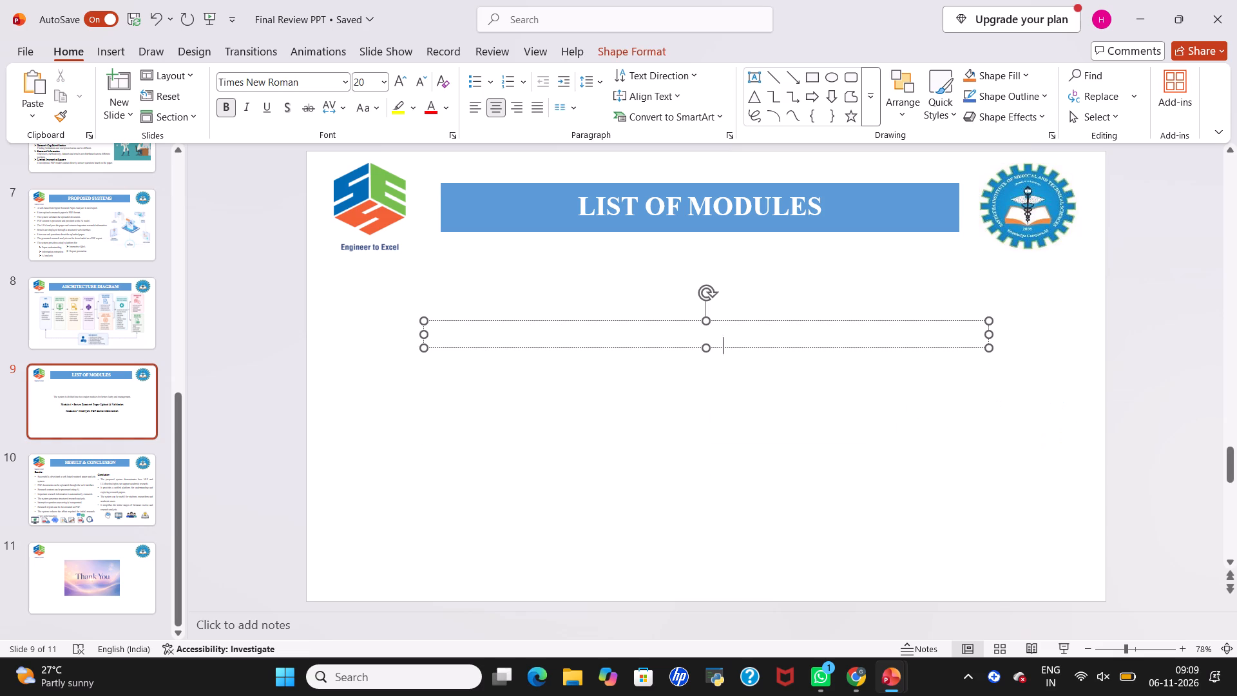
{"action": "key", "text": "ctrl+v"}
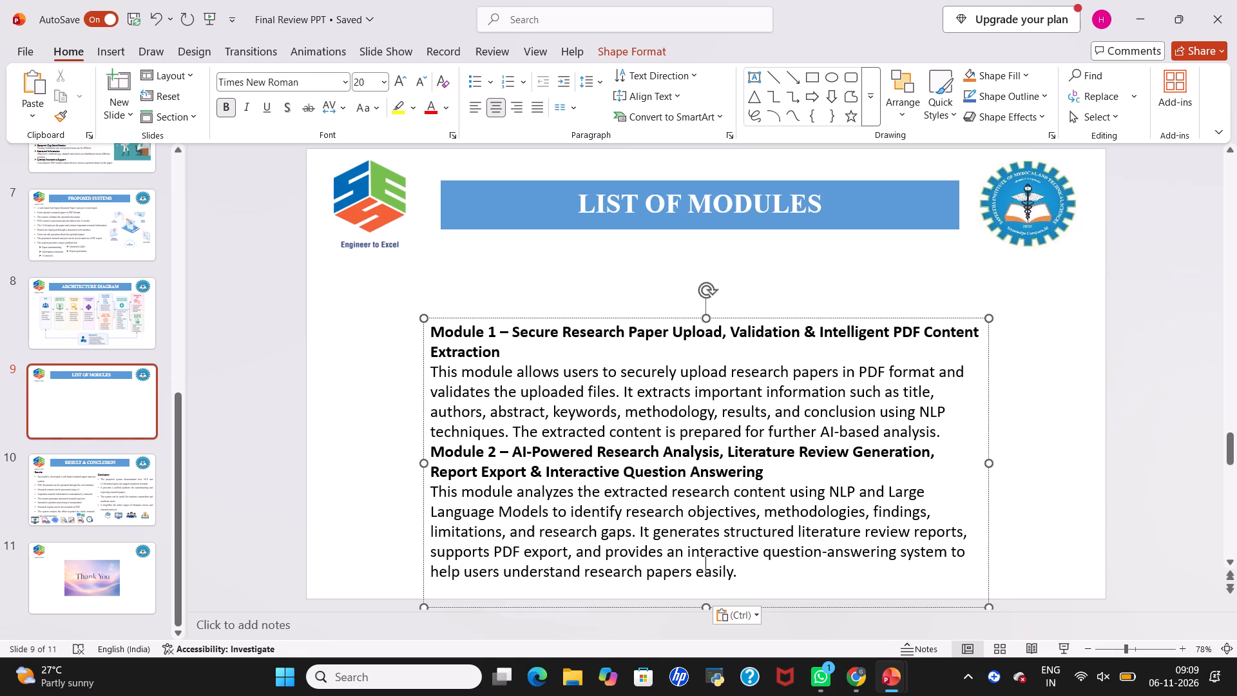
Move the pasted modules text box on slide 9 up closer to the List of Modules title.
{"action": "scroll", "coordinate": [705, 455], "scroll_direction": "down", "scroll_amount": 1}
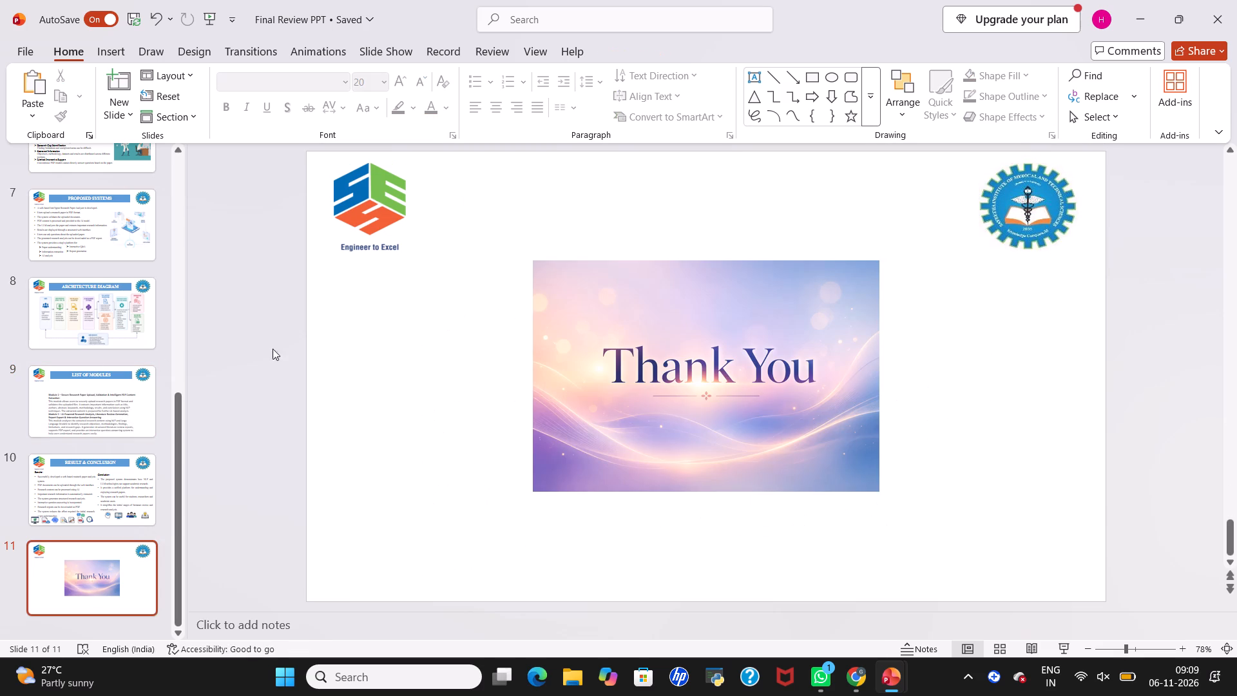
{"action": "left_click", "coordinate": [104, 401]}
{"action": "left_click", "coordinate": [675, 336]}
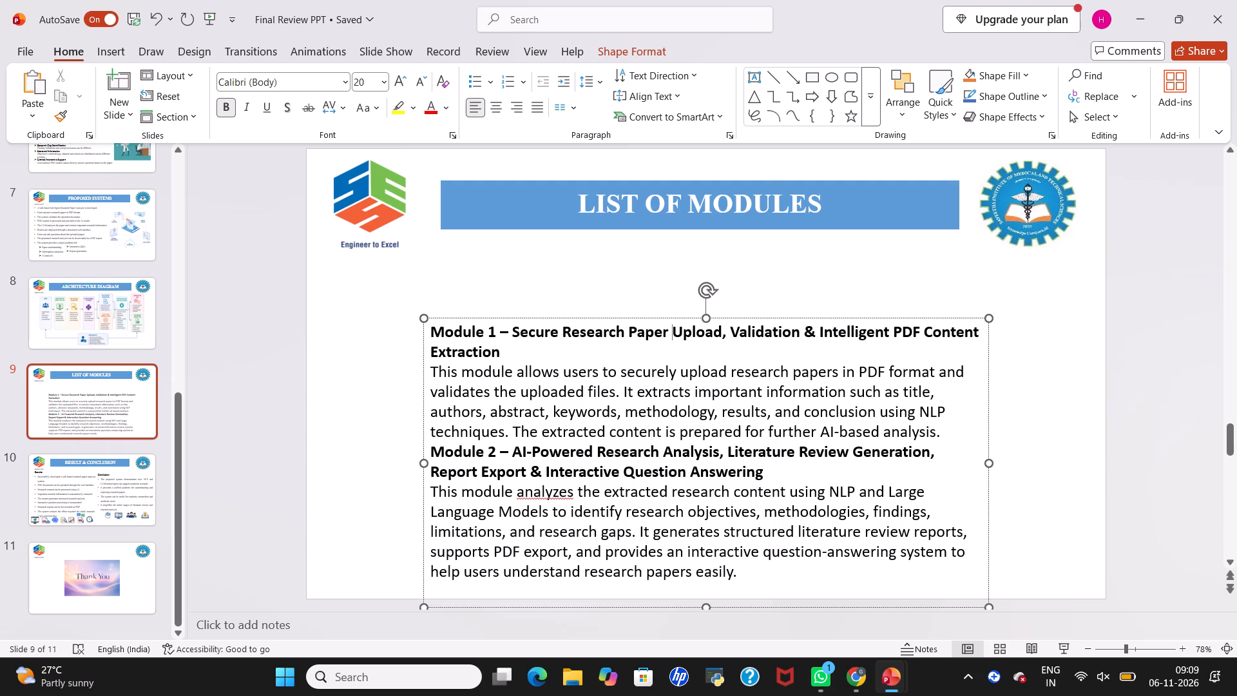
{"action": "left_click_drag", "start_coordinate": [721, 317], "coordinate": [721, 273]}
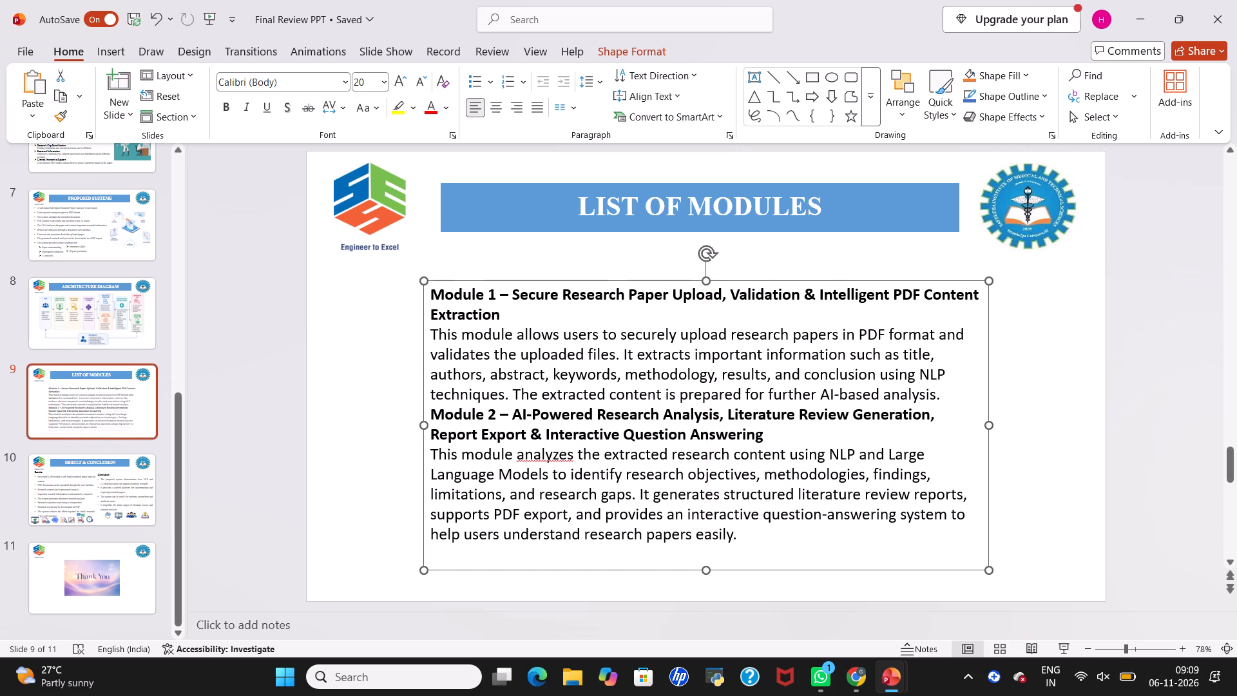
Format all the module text on slide 9 as Times New Roman, size 18, with justified alignment.
{"action": "left_click", "coordinate": [541, 386]}
{"action": "key", "text": "ctrl+a"}
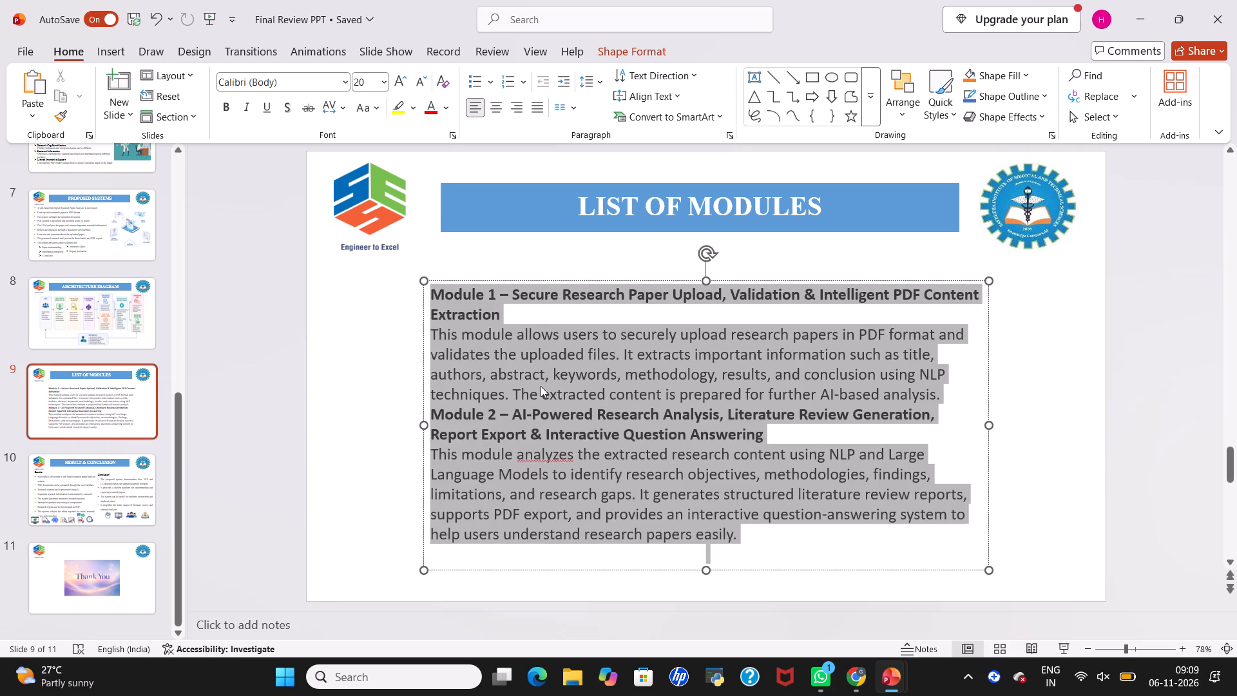
{"action": "left_click", "coordinate": [347, 81]}
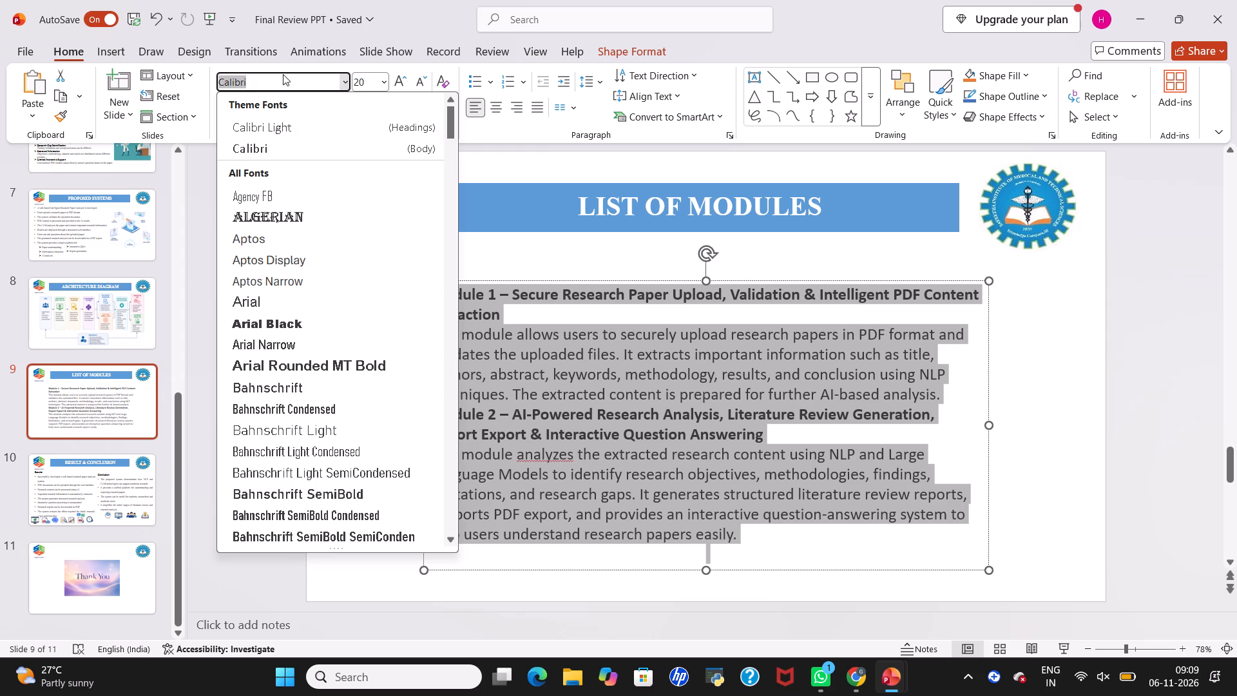
{"action": "type", "text": "times"}
{"action": "key", "text": "Return"}
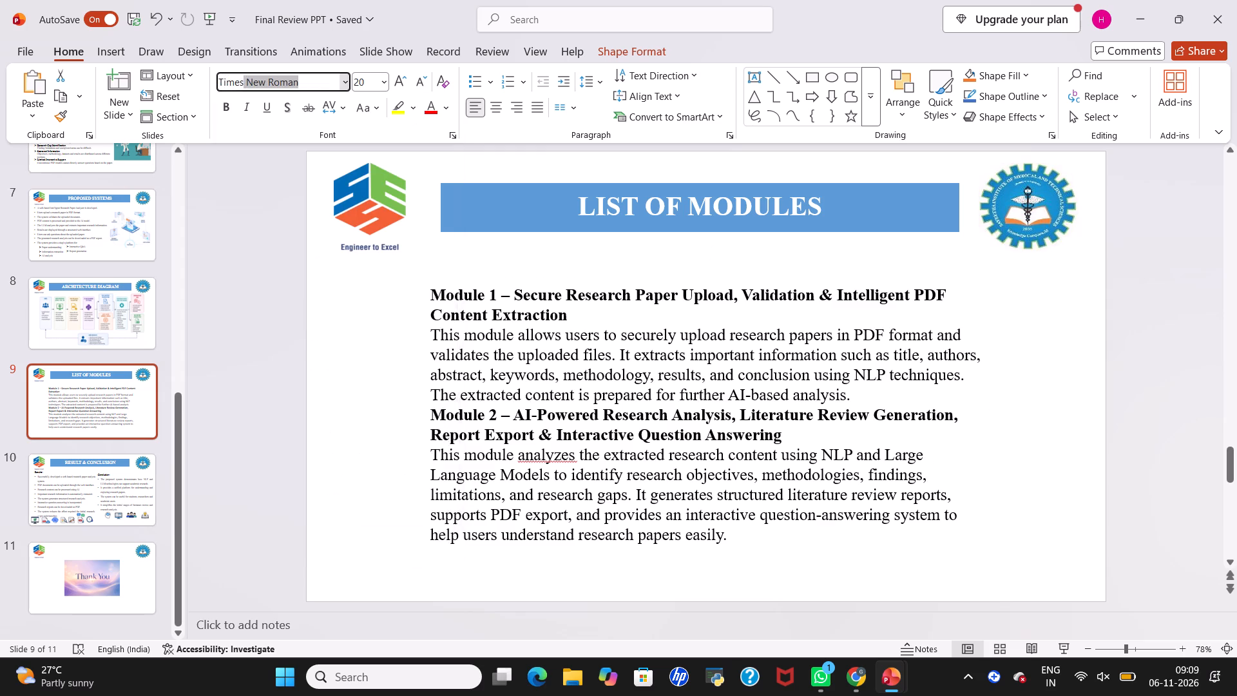
{"action": "left_click", "coordinate": [382, 81]}
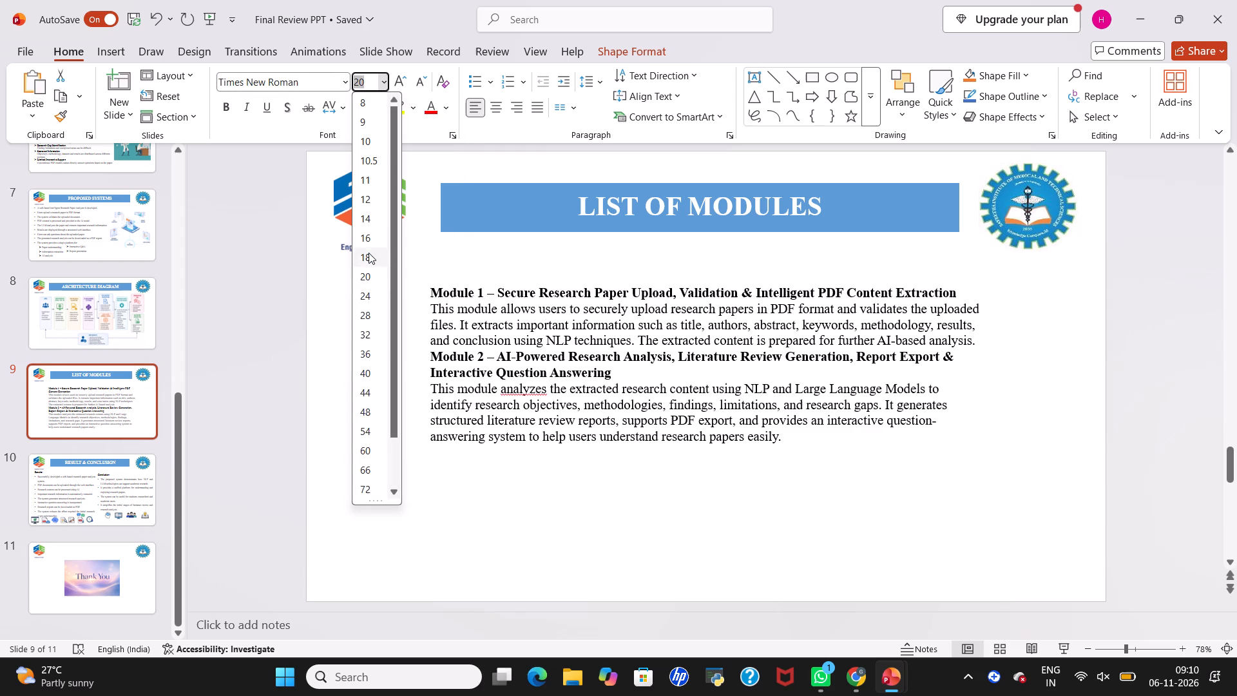
{"action": "left_click", "coordinate": [369, 254]}
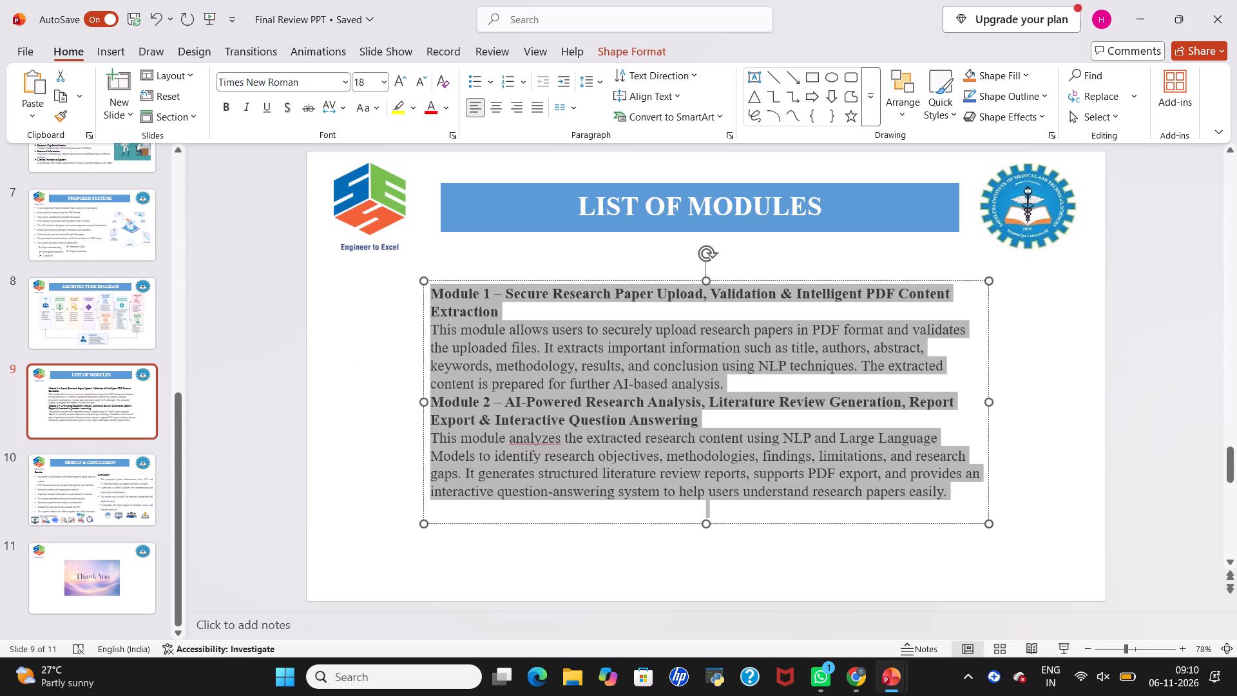
{"action": "left_click", "coordinate": [539, 113]}
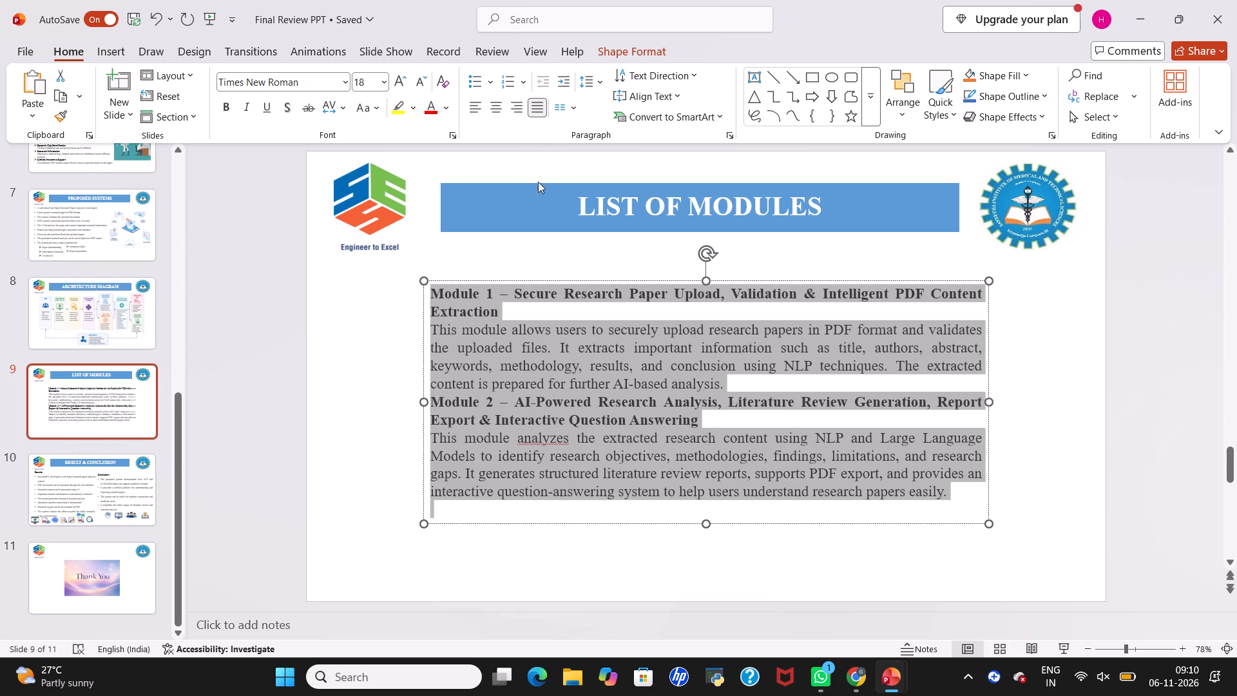
{"action": "left_click", "coordinate": [591, 356]}
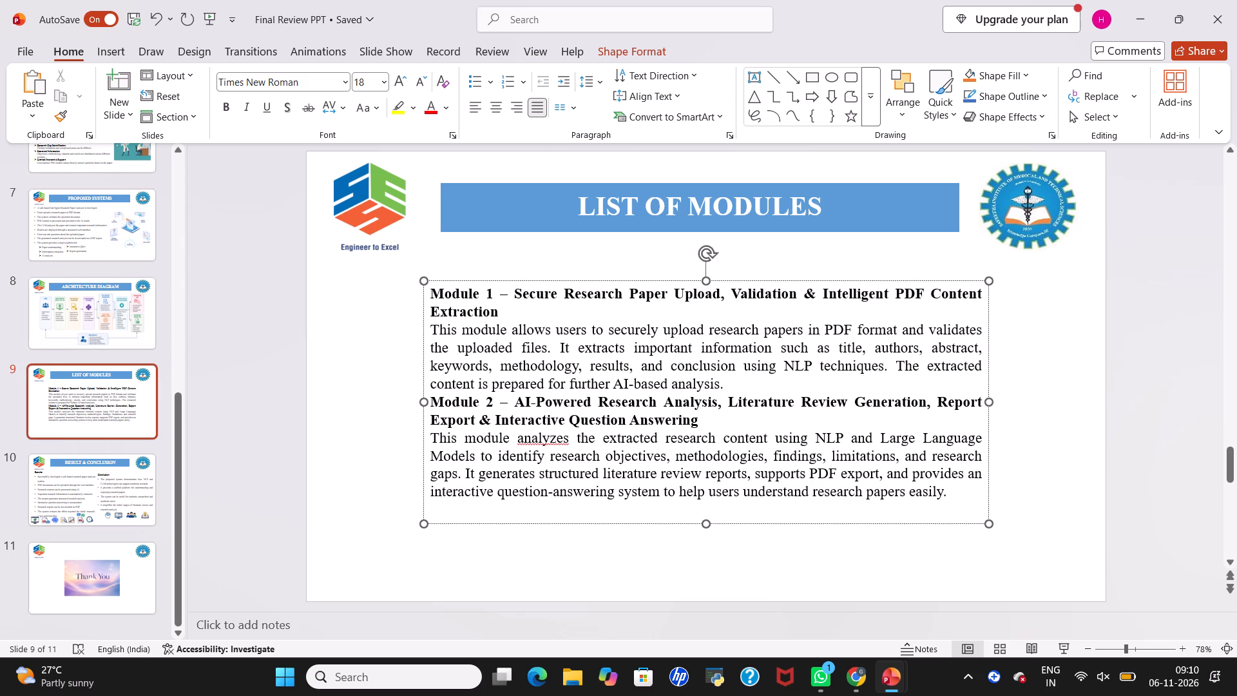
Nudge the modules text box down slightly and add a blank line between the Module 1 description and the Module 2 heading.
{"action": "left_click", "coordinate": [720, 280]}
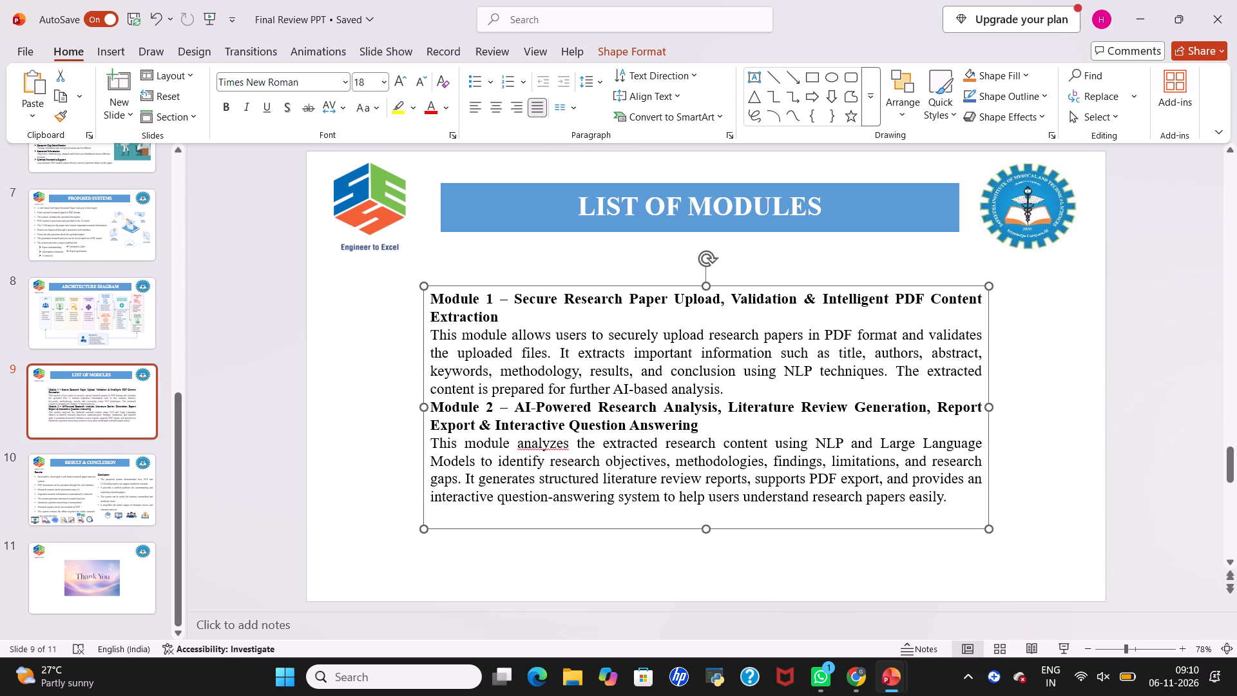
{"action": "left_click", "coordinate": [733, 385]}
{"action": "key", "text": "Return"}
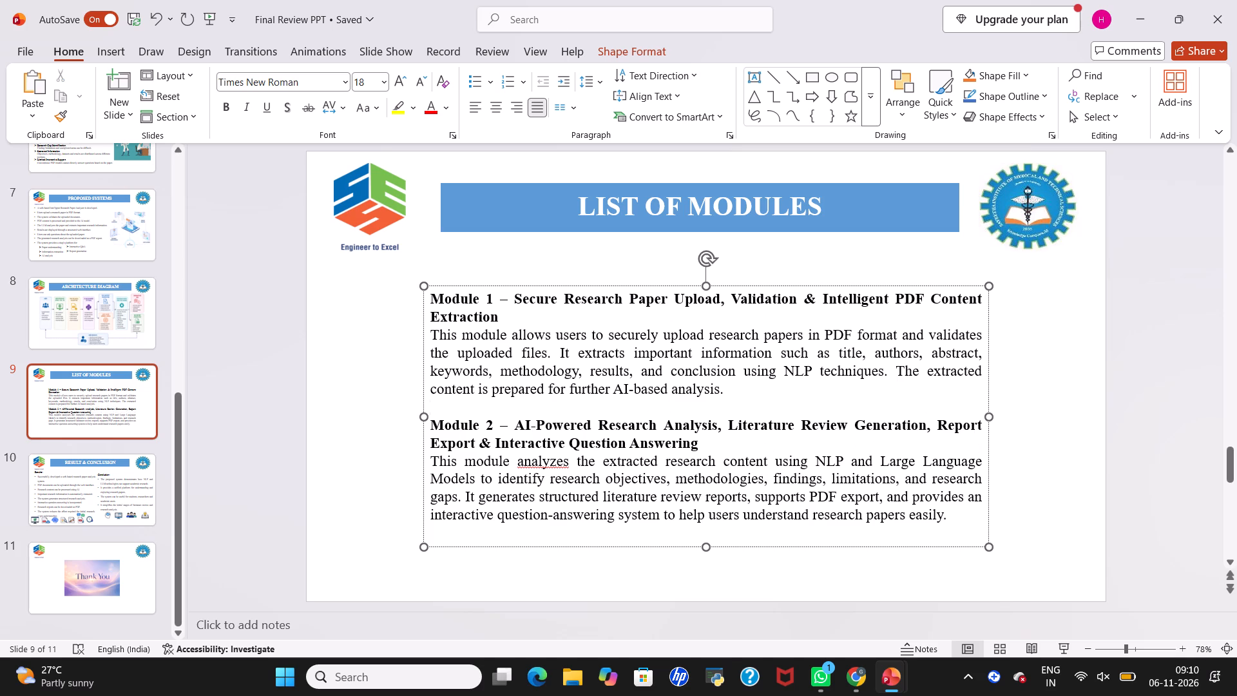
Widen the modules text box on both sides and center it horizontally on the slide.
{"action": "left_click_drag", "start_coordinate": [423, 415], "coordinate": [380, 423]}
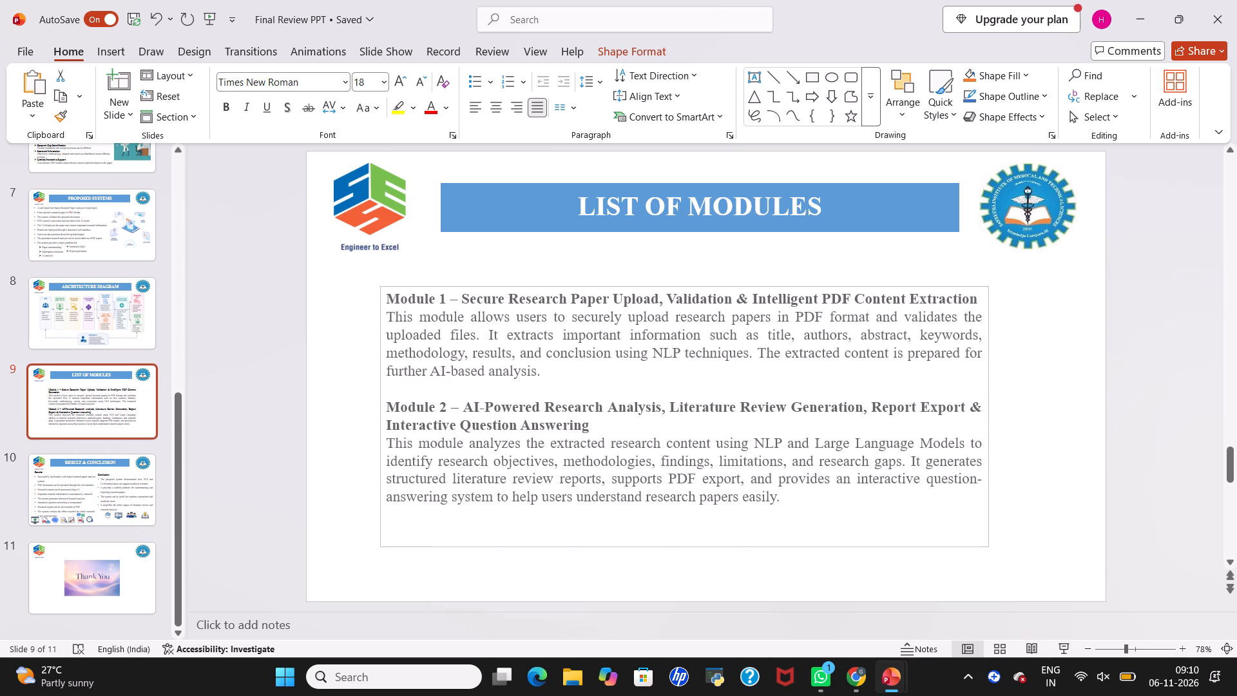
{"action": "left_click_drag", "start_coordinate": [380, 423], "coordinate": [381, 423]}
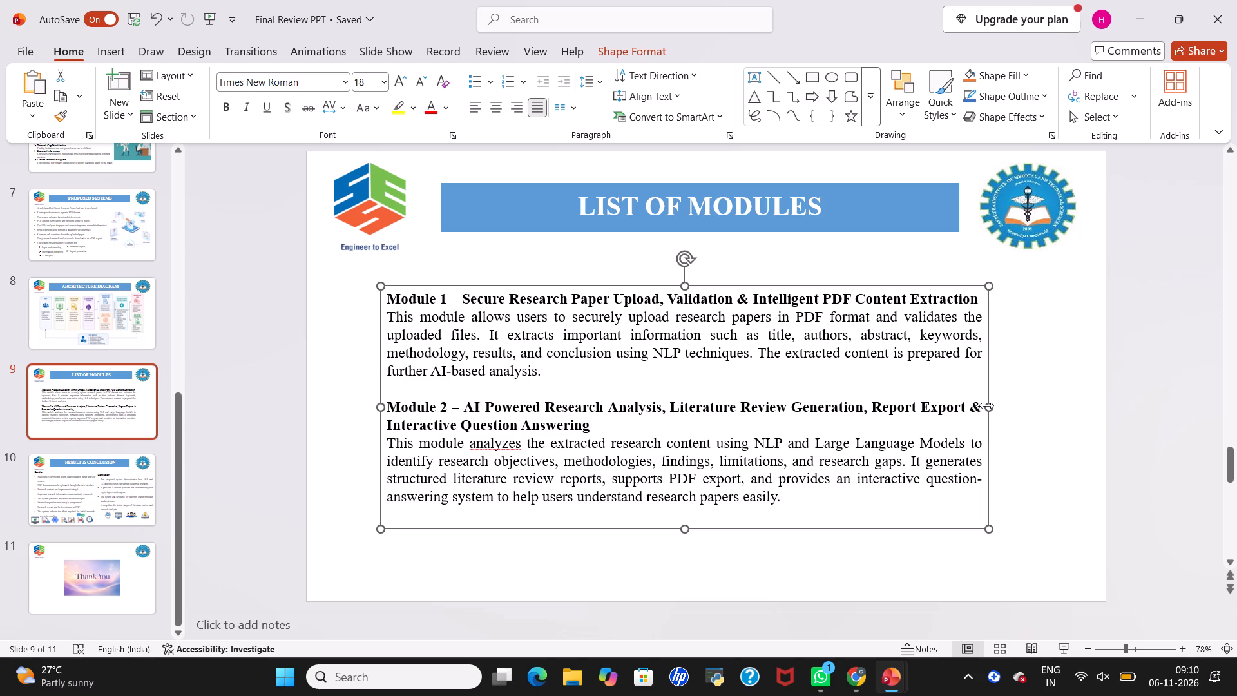
{"action": "left_click_drag", "start_coordinate": [988, 405], "coordinate": [1015, 405]}
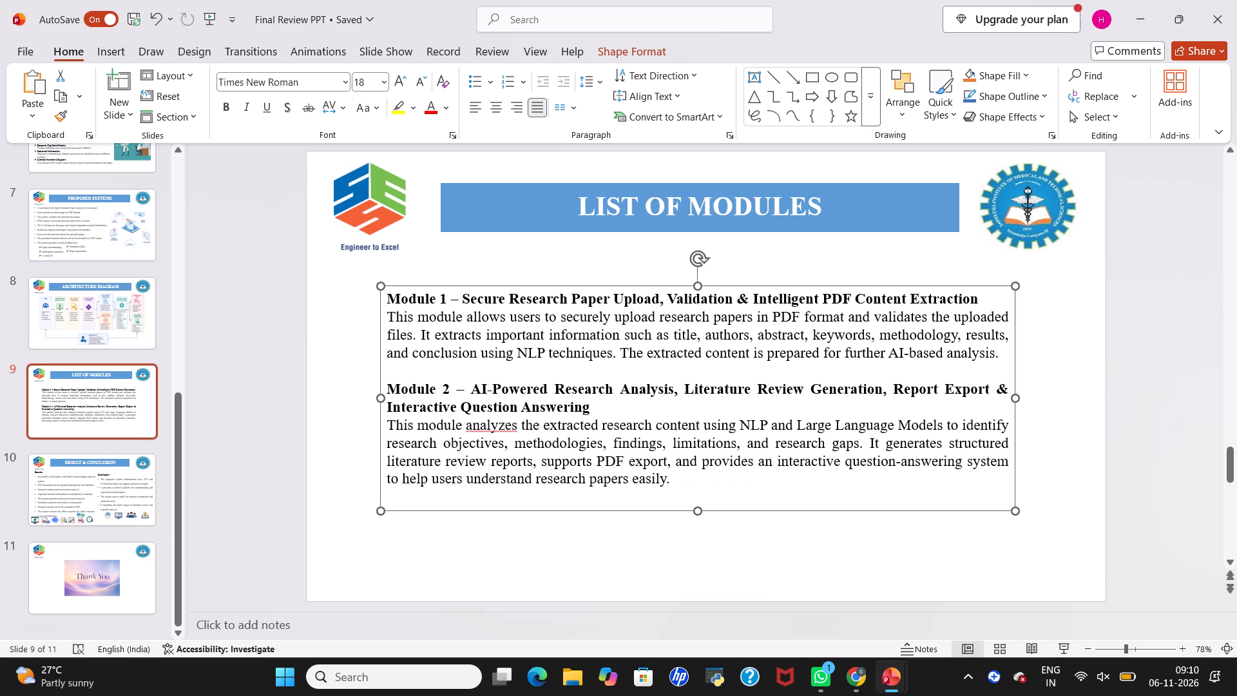
{"action": "left_click_drag", "start_coordinate": [736, 280], "coordinate": [743, 280]}
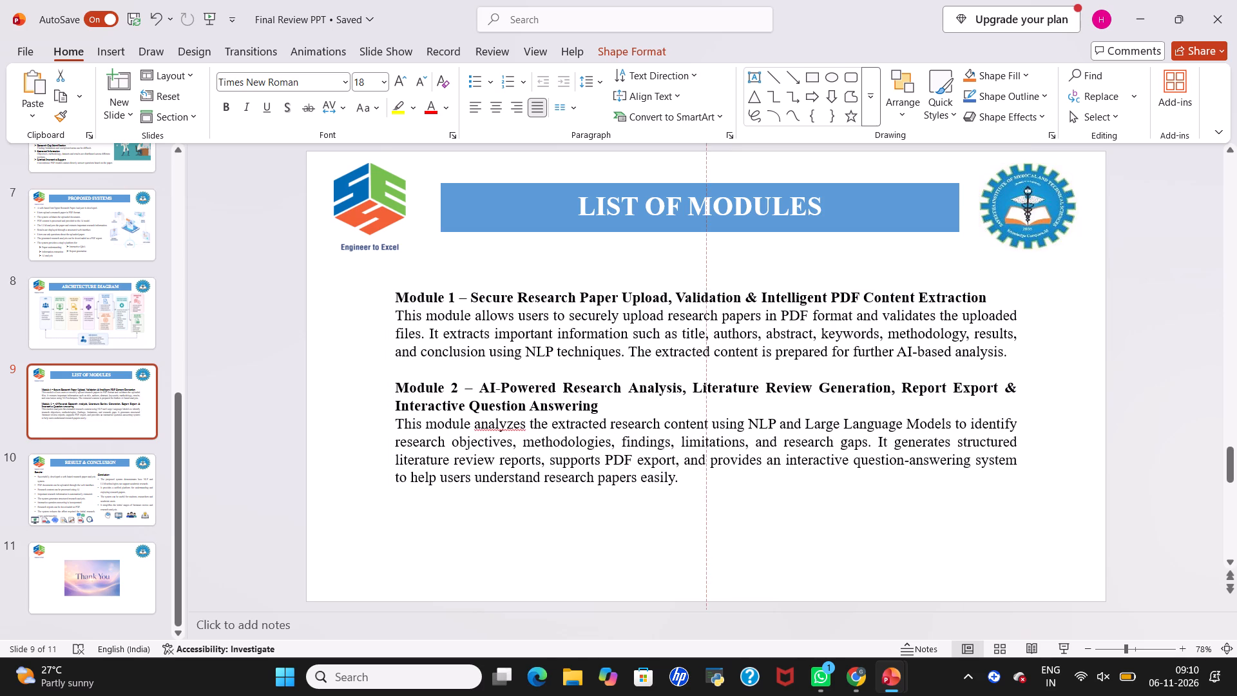
{"action": "left_click_drag", "start_coordinate": [743, 280], "coordinate": [745, 283]}
Set the font size of all the module text to 20.
{"action": "left_click", "coordinate": [646, 372]}
{"action": "key", "text": "ctrl+a"}
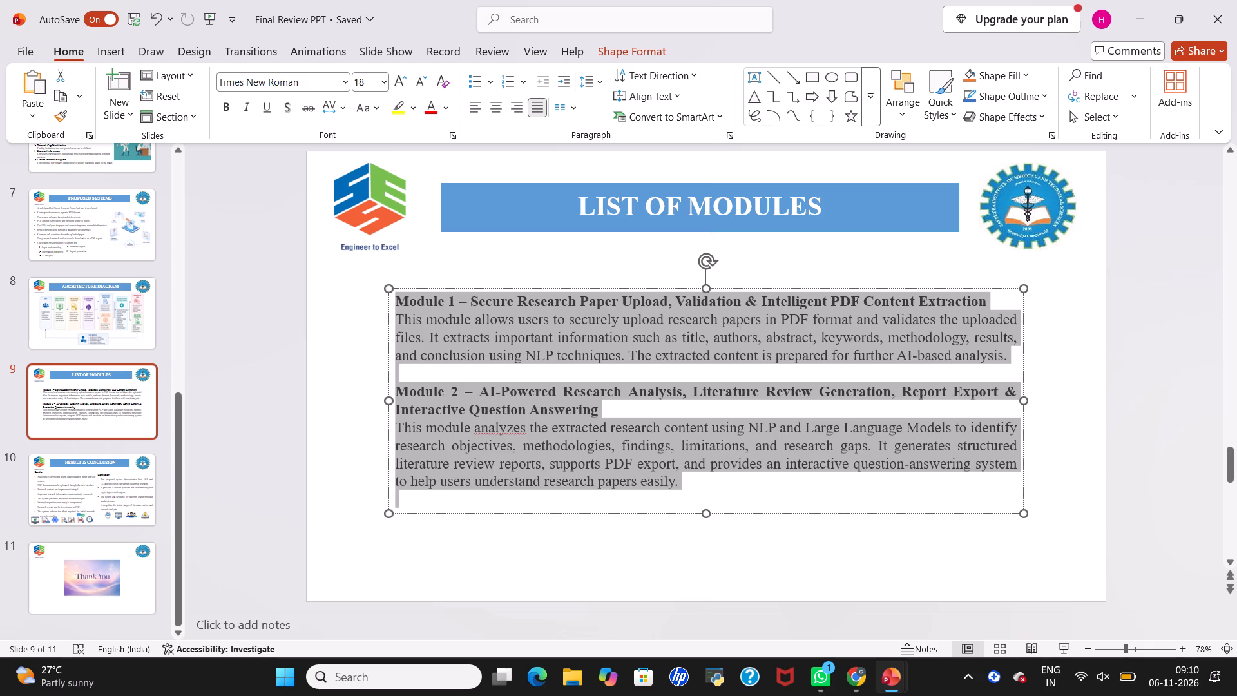
{"action": "left_click", "coordinate": [367, 84]}
{"action": "left_click", "coordinate": [381, 82]}
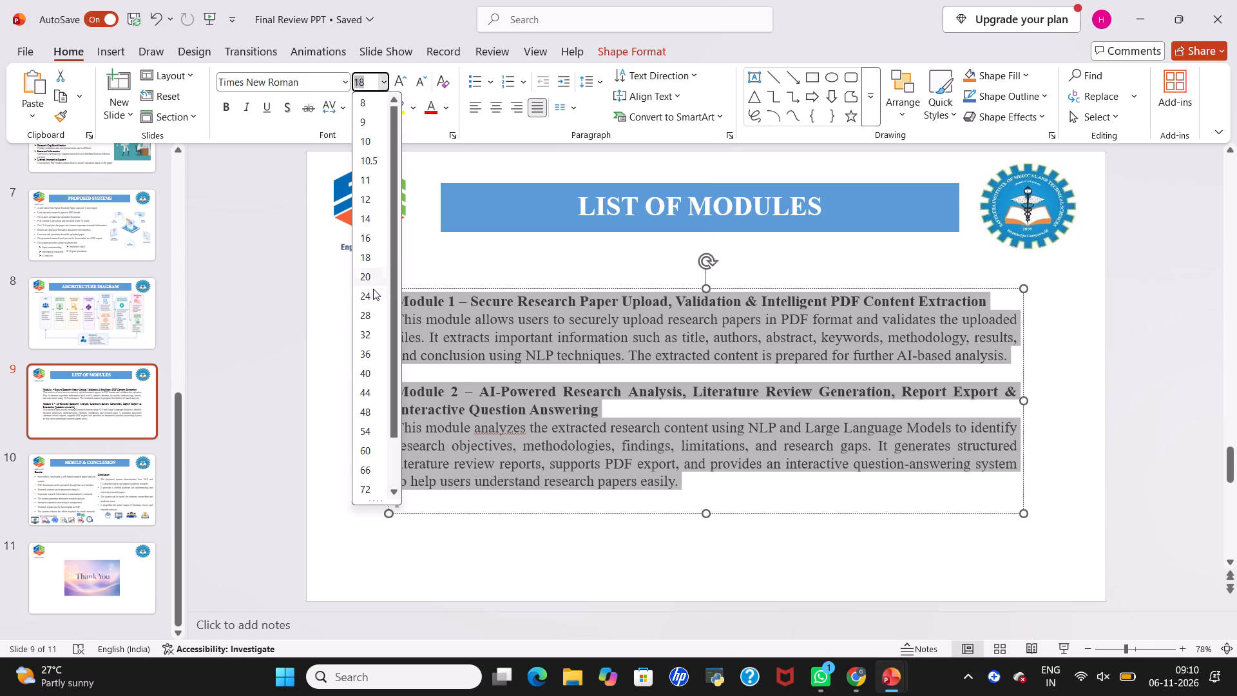
{"action": "left_click", "coordinate": [370, 278]}
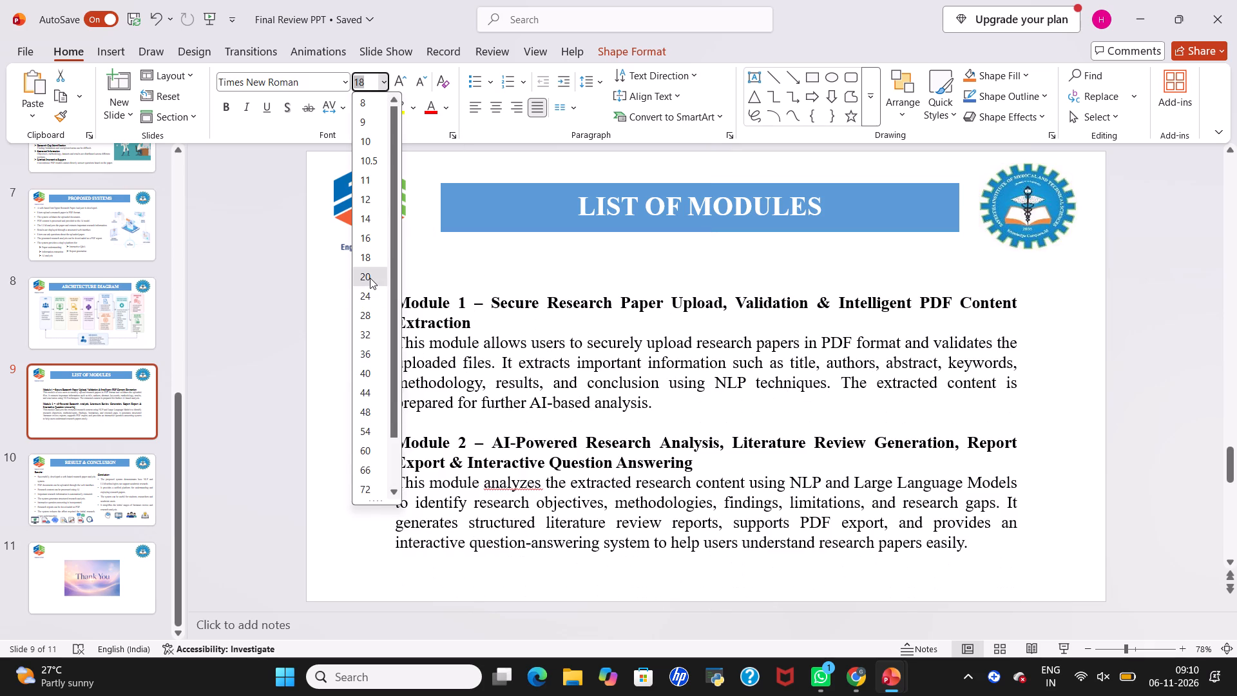
{"action": "left_click", "coordinate": [249, 320]}
Move the modules text box up slightly, keeping it centered on the slide, and deselect it.
{"action": "left_click", "coordinate": [637, 362]}
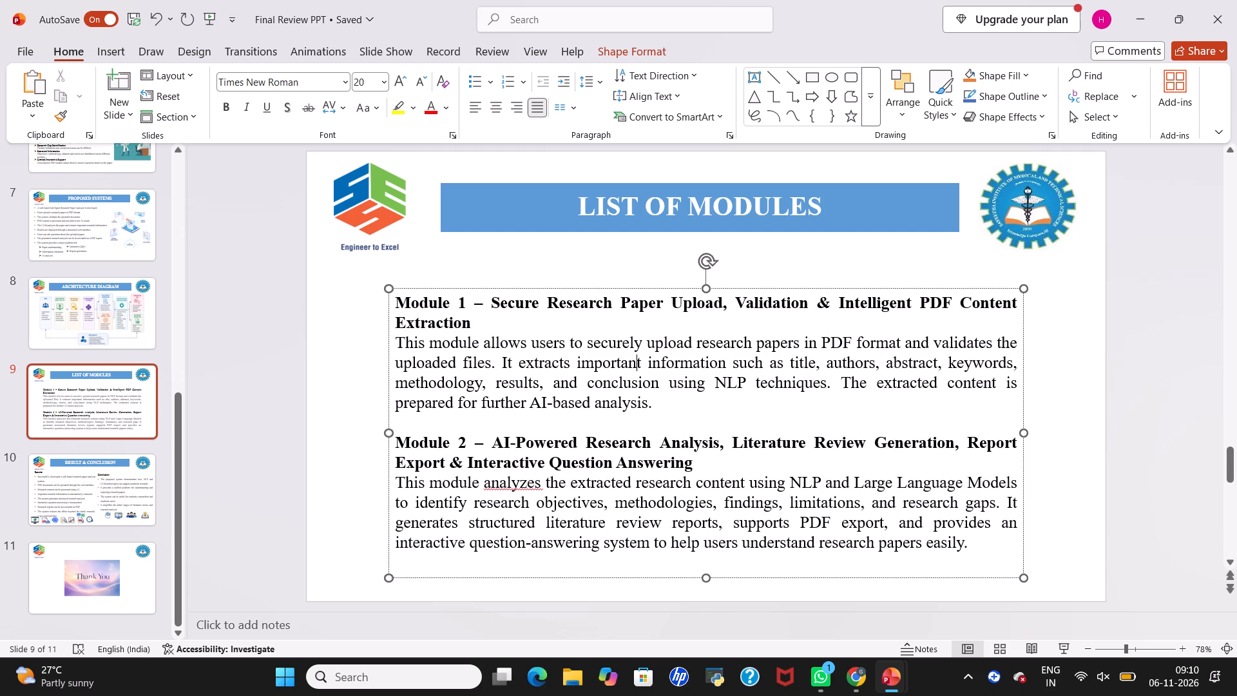
{"action": "left_click", "coordinate": [742, 289]}
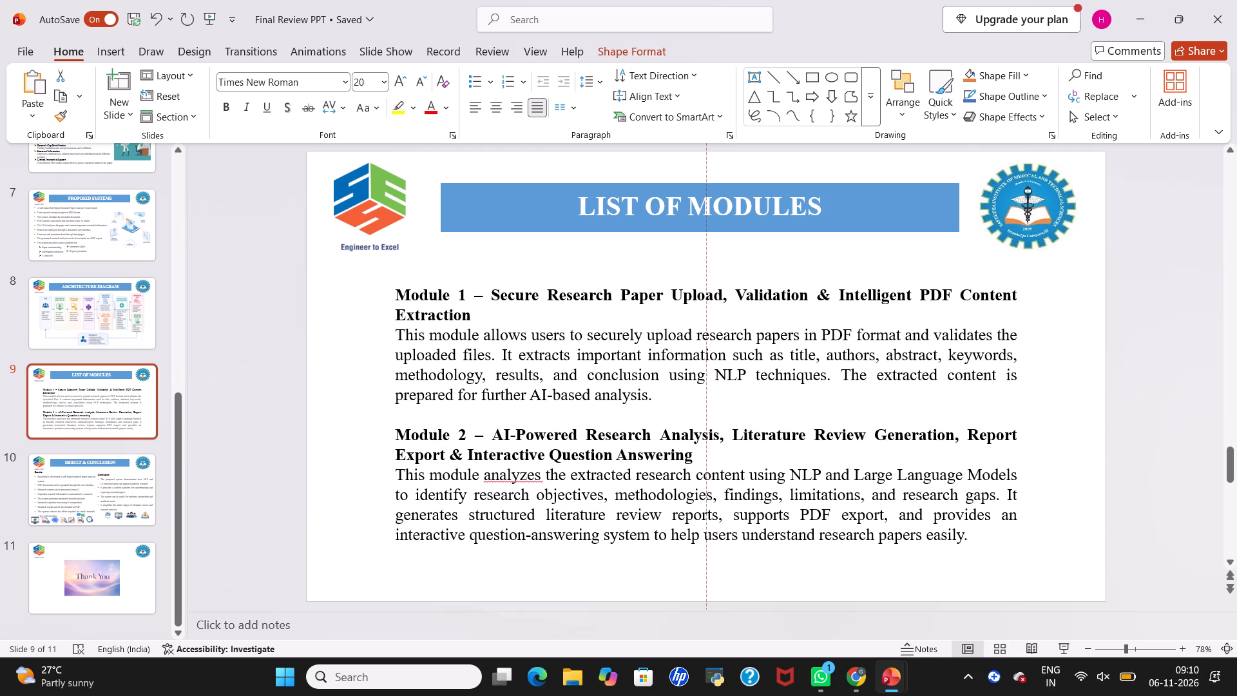
{"action": "left_click", "coordinate": [1117, 347]}
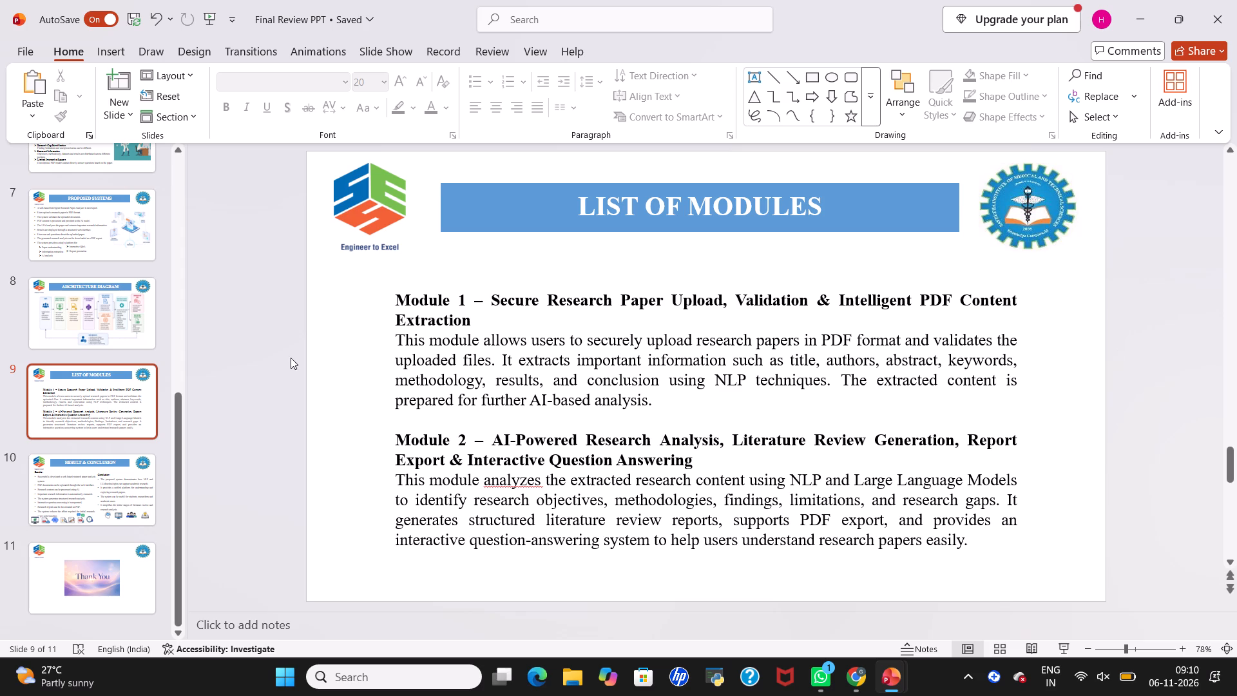
{"action": "left_click", "coordinate": [284, 312]}
Review the Result & Conclusion slide, go through the whole deck from title to closing slide, and return to the title slide.
{"action": "left_click", "coordinate": [102, 496]}
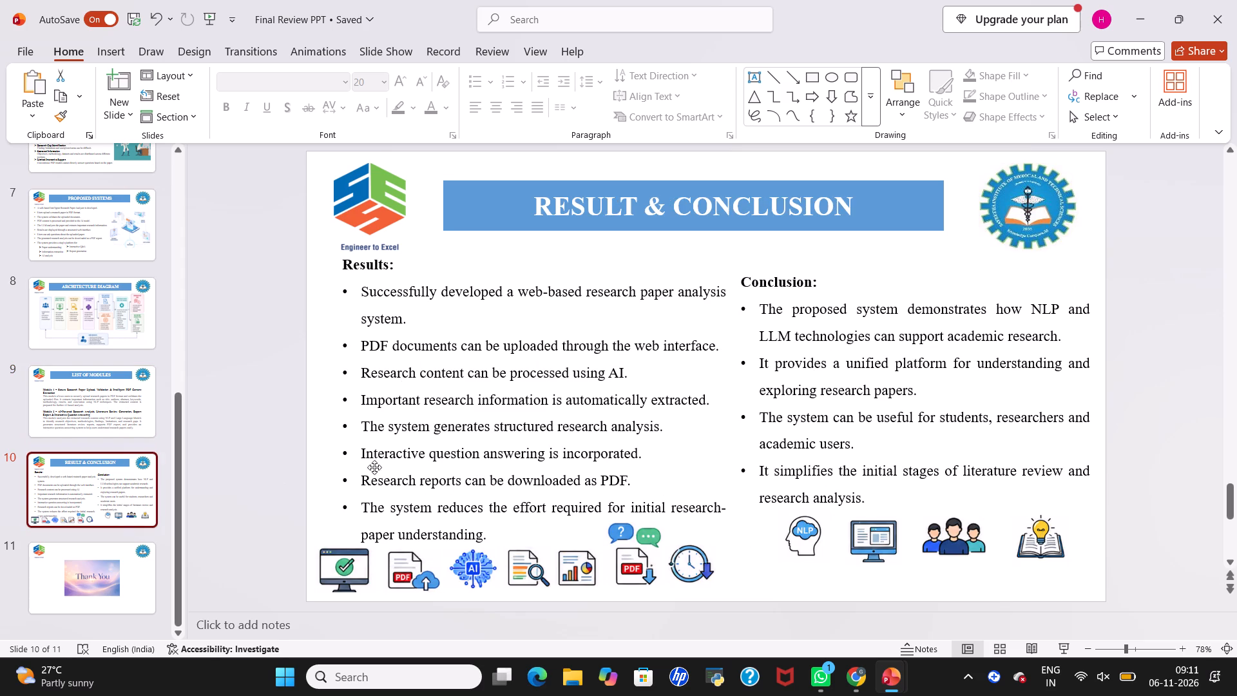
{"action": "left_click", "coordinate": [407, 458]}
{"action": "left_click", "coordinate": [871, 382]}
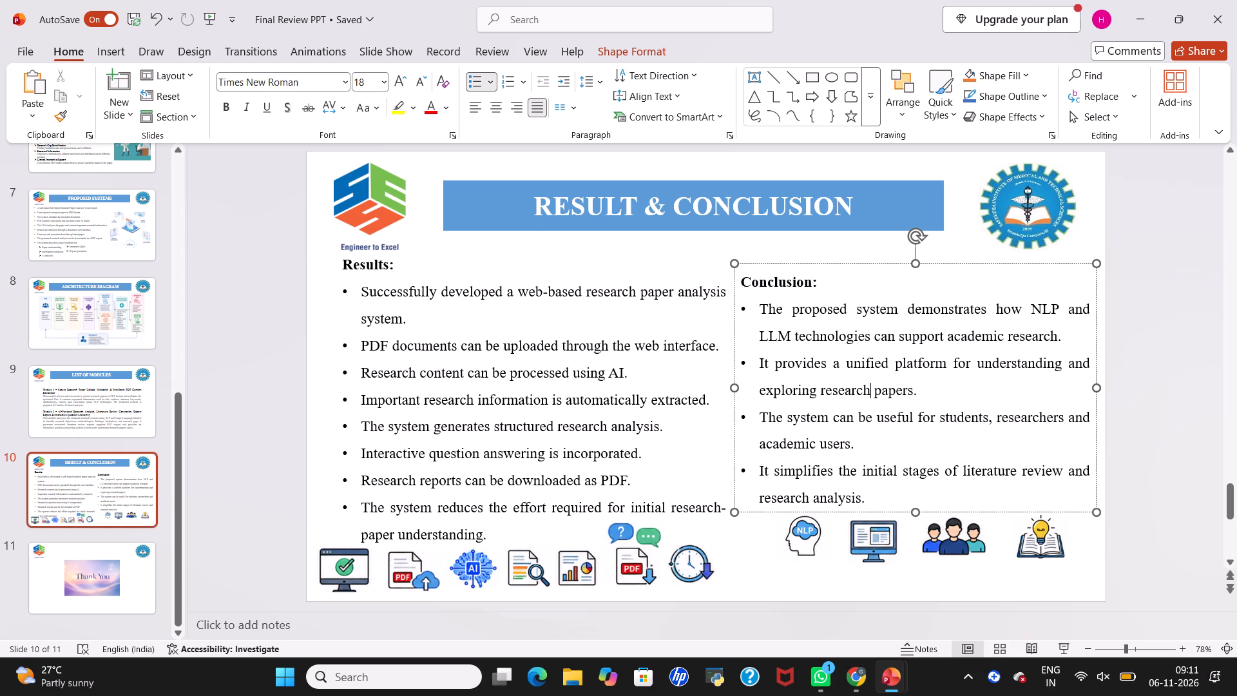
{"action": "left_click", "coordinate": [213, 396]}
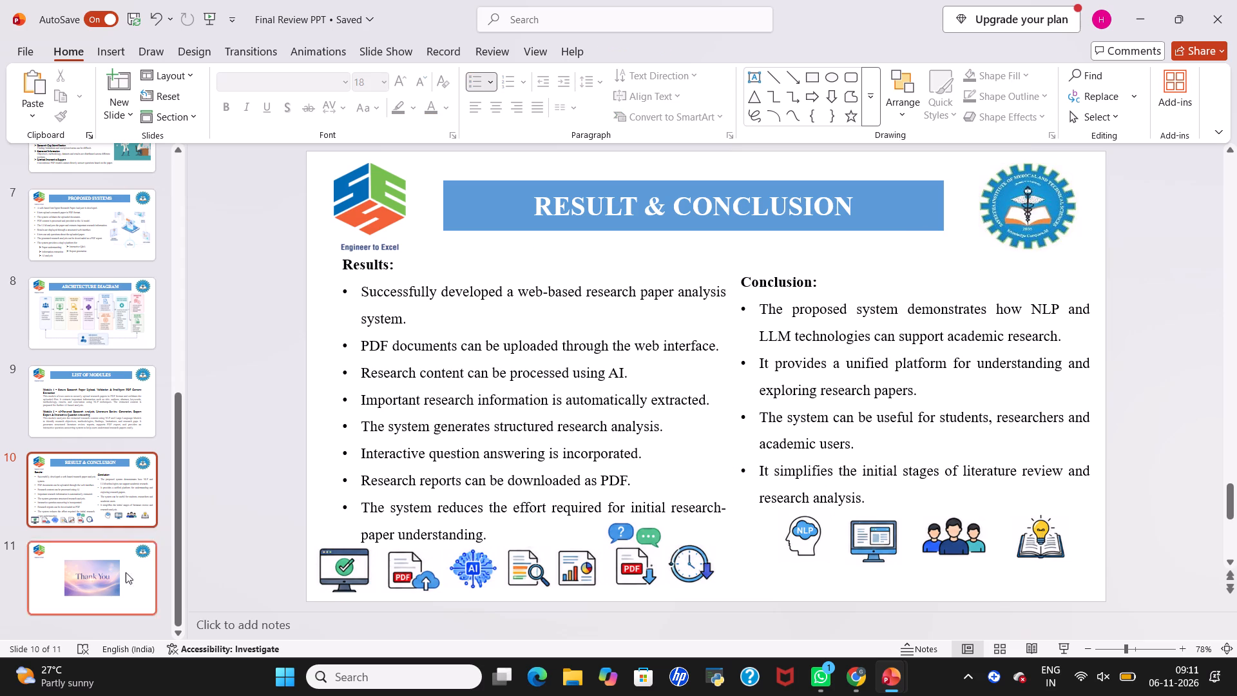
{"action": "scroll", "coordinate": [123, 348], "scroll_direction": "up", "scroll_amount": 20}
{"action": "scroll", "coordinate": [123, 348], "scroll_direction": "up", "scroll_amount": 20}
{"action": "scroll", "coordinate": [123, 348], "scroll_direction": "up", "scroll_amount": 20}
{"action": "left_click", "coordinate": [104, 207]}
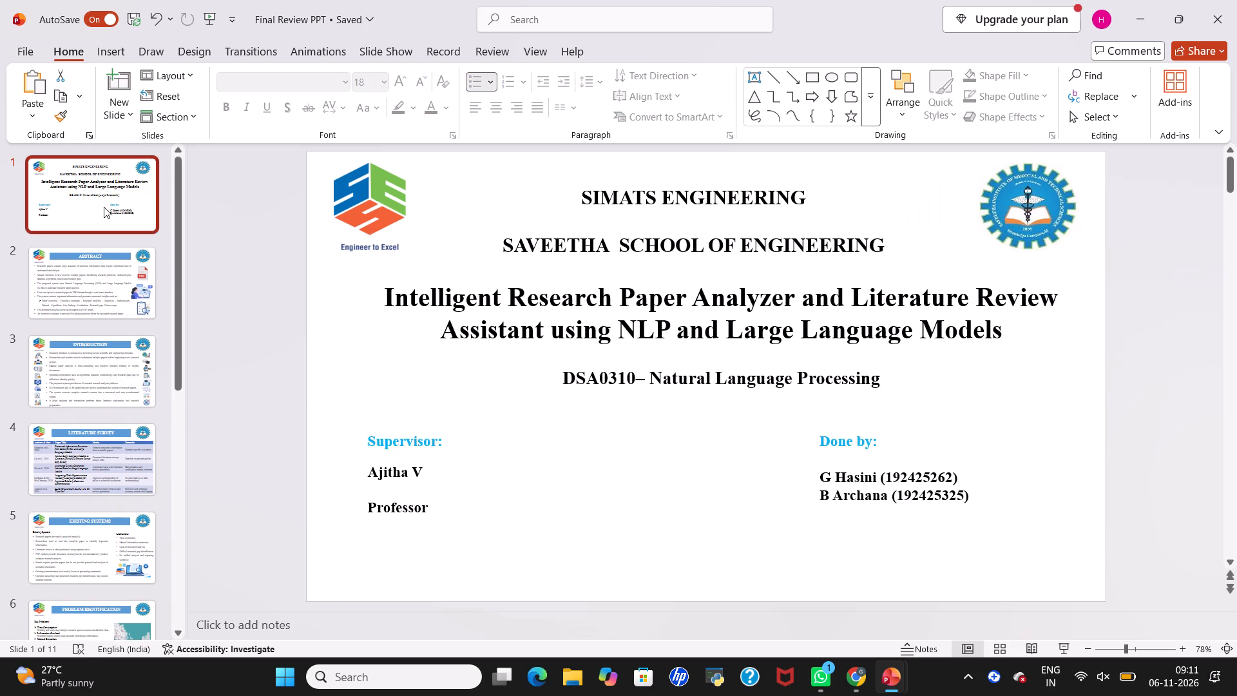
{"action": "key", "text": "Down"}
{"action": "key", "text": "Down"}
{"action": "key", "text": "Down"}
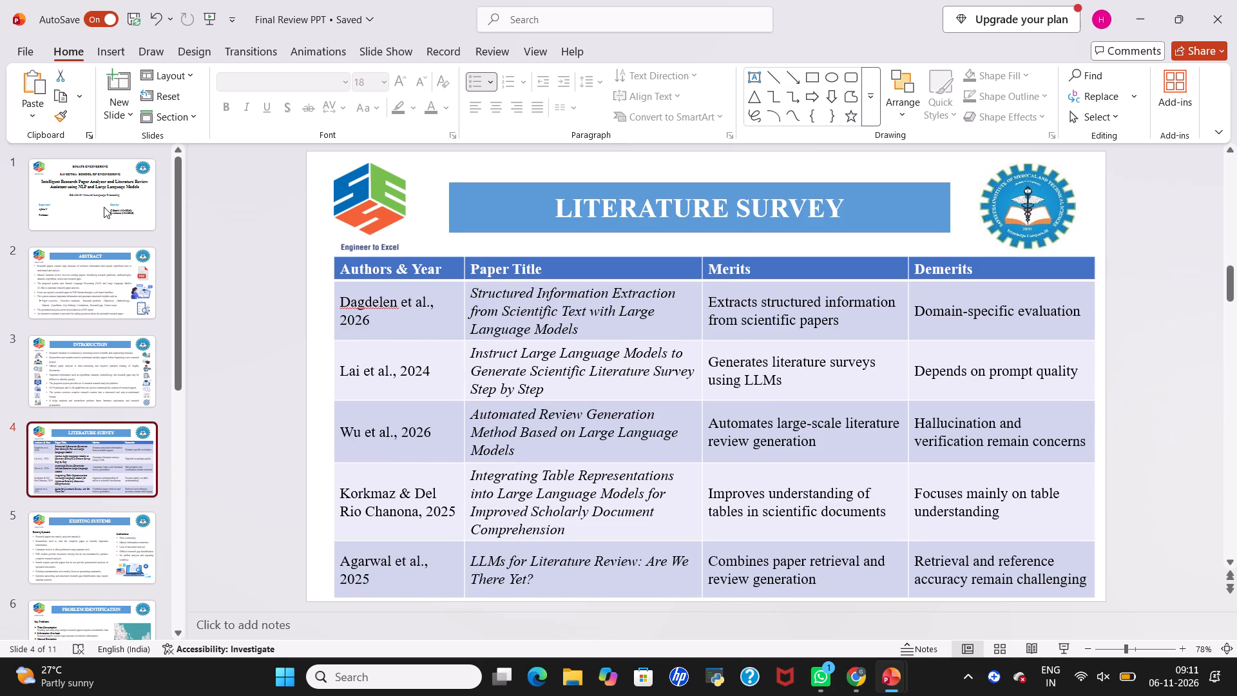
{"action": "key", "text": "Down"}
{"action": "key", "text": "Down"}
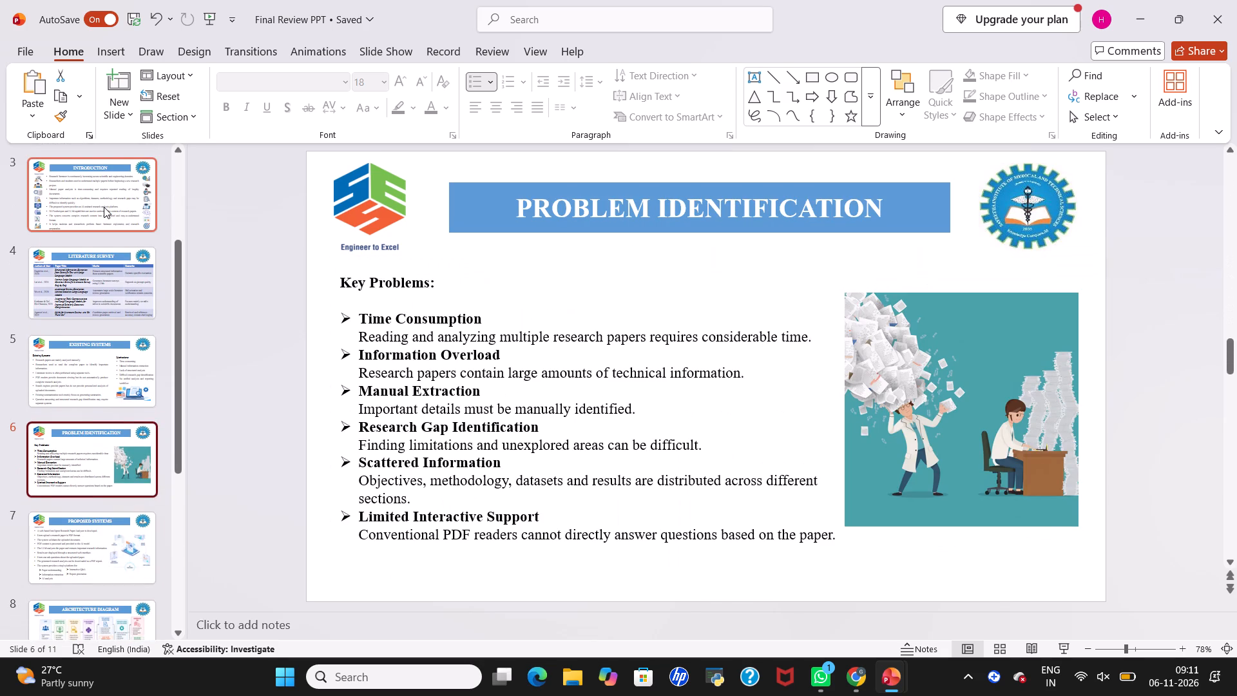
{"action": "key", "text": "Down"}
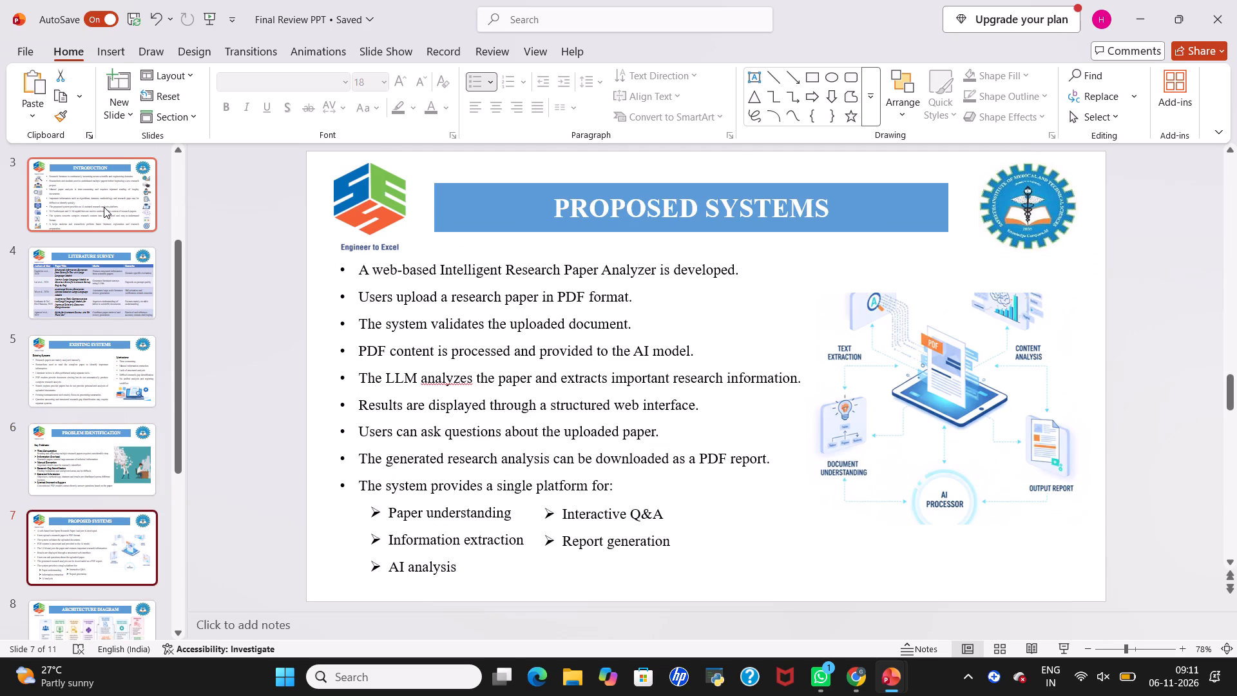
{"action": "key", "text": "Down"}
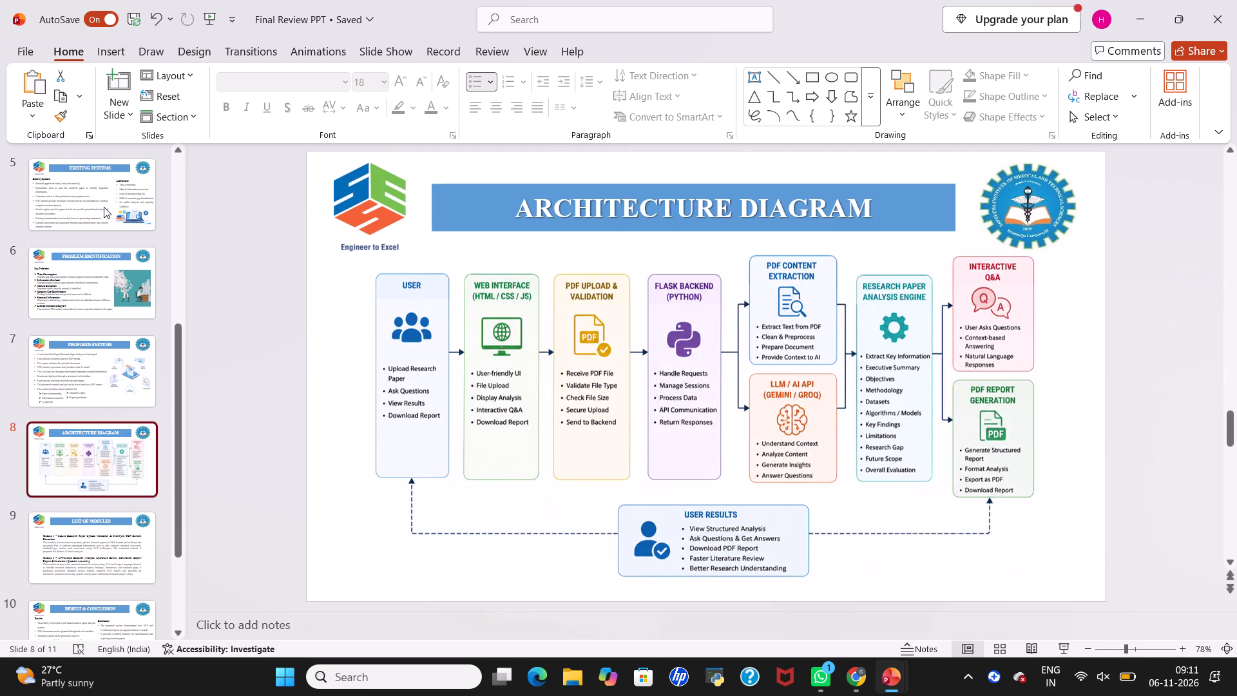
{"action": "key", "text": "Down"}
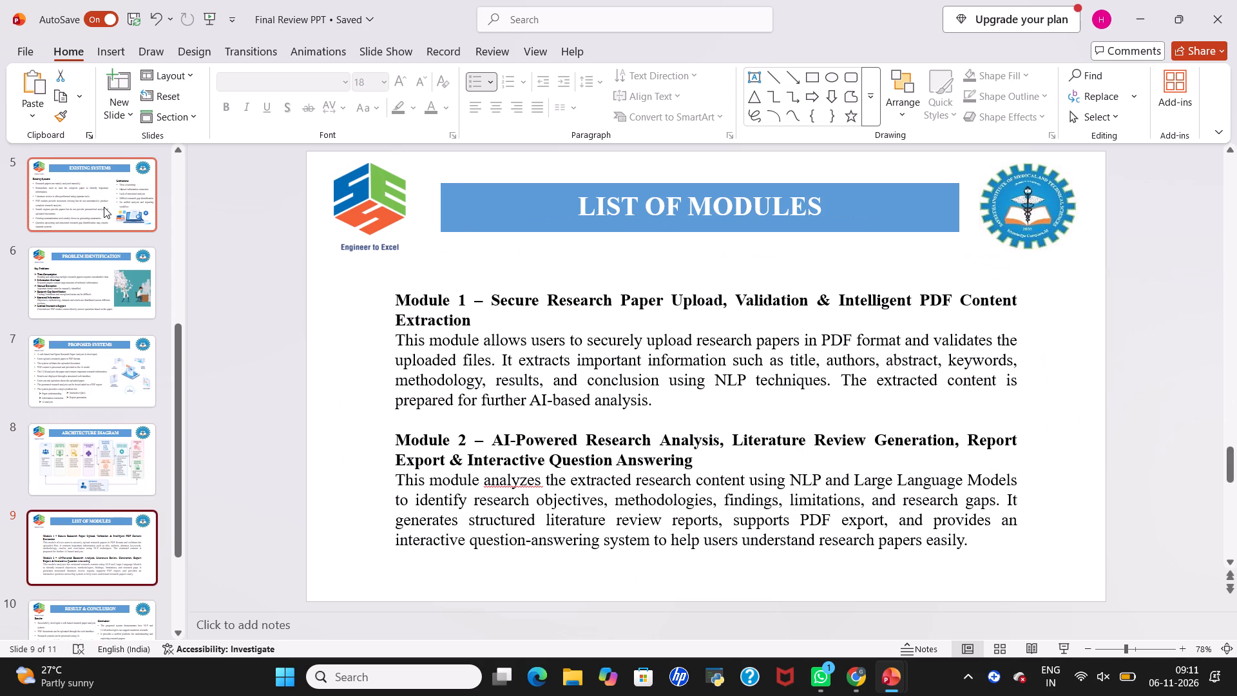
{"action": "key", "text": "Down"}
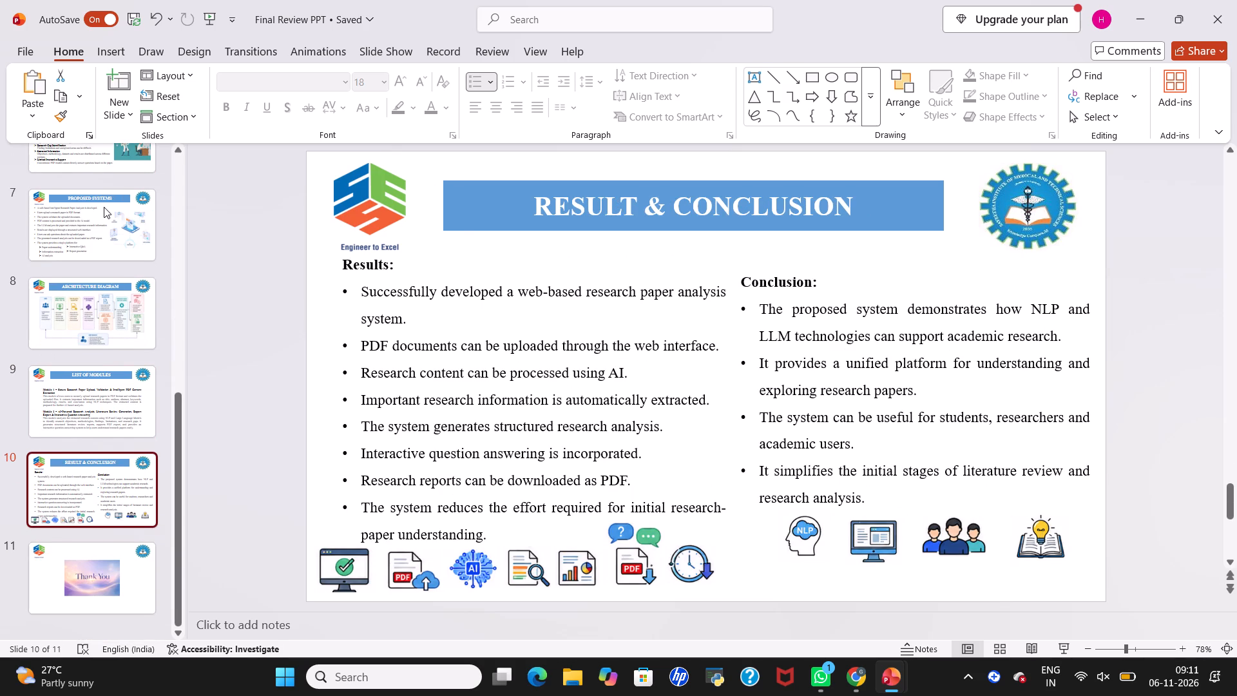
{"action": "key", "text": "Down"}
{"action": "key", "text": "Up"}
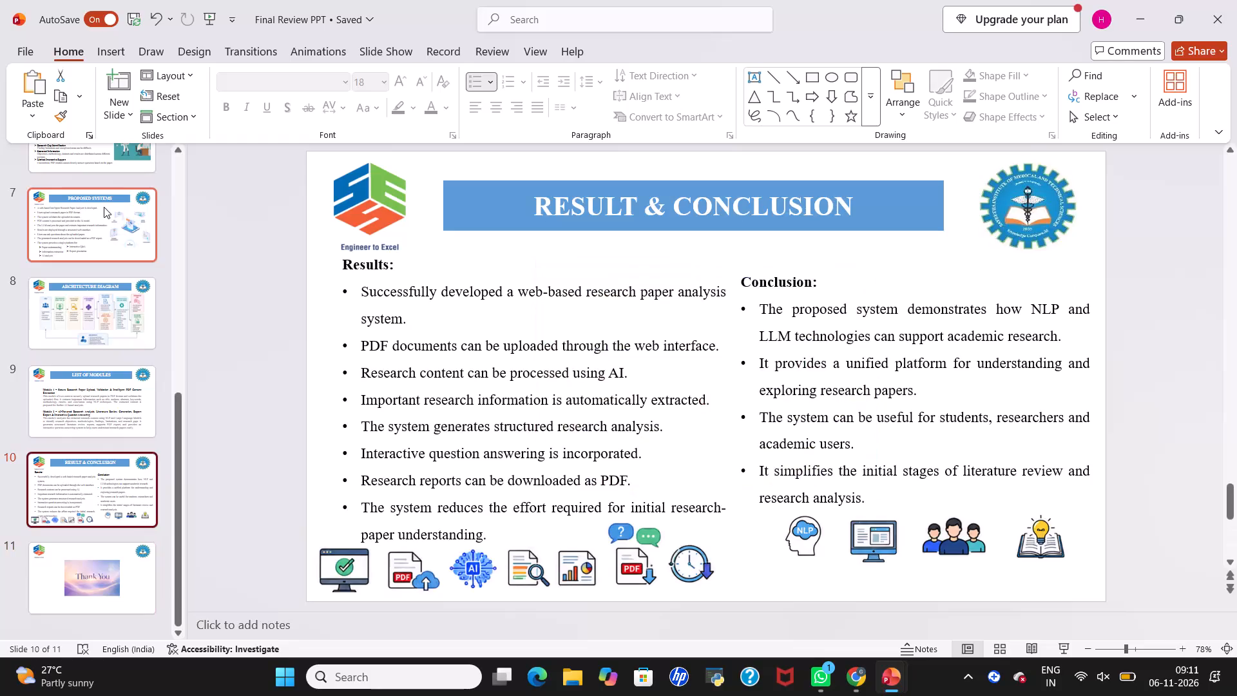
{"action": "key", "text": "Down"}
{"action": "scroll", "coordinate": [79, 256], "scroll_direction": "up", "scroll_amount": 4}
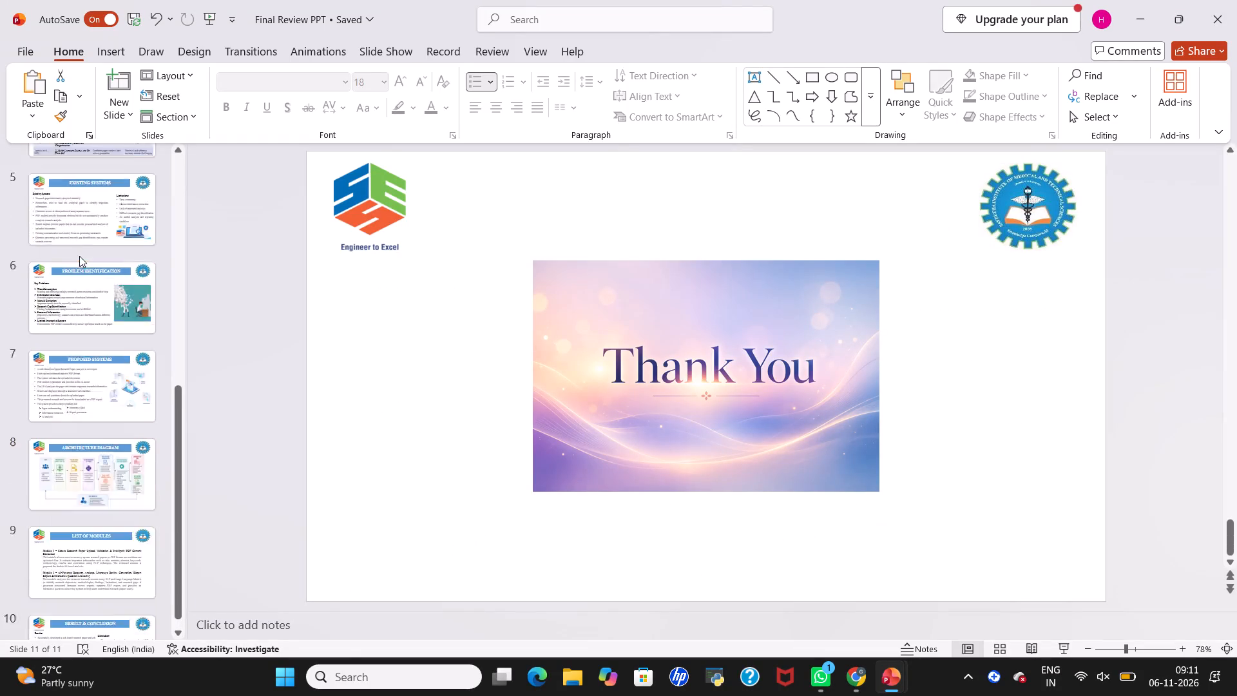
{"action": "left_click", "coordinate": [80, 191]}
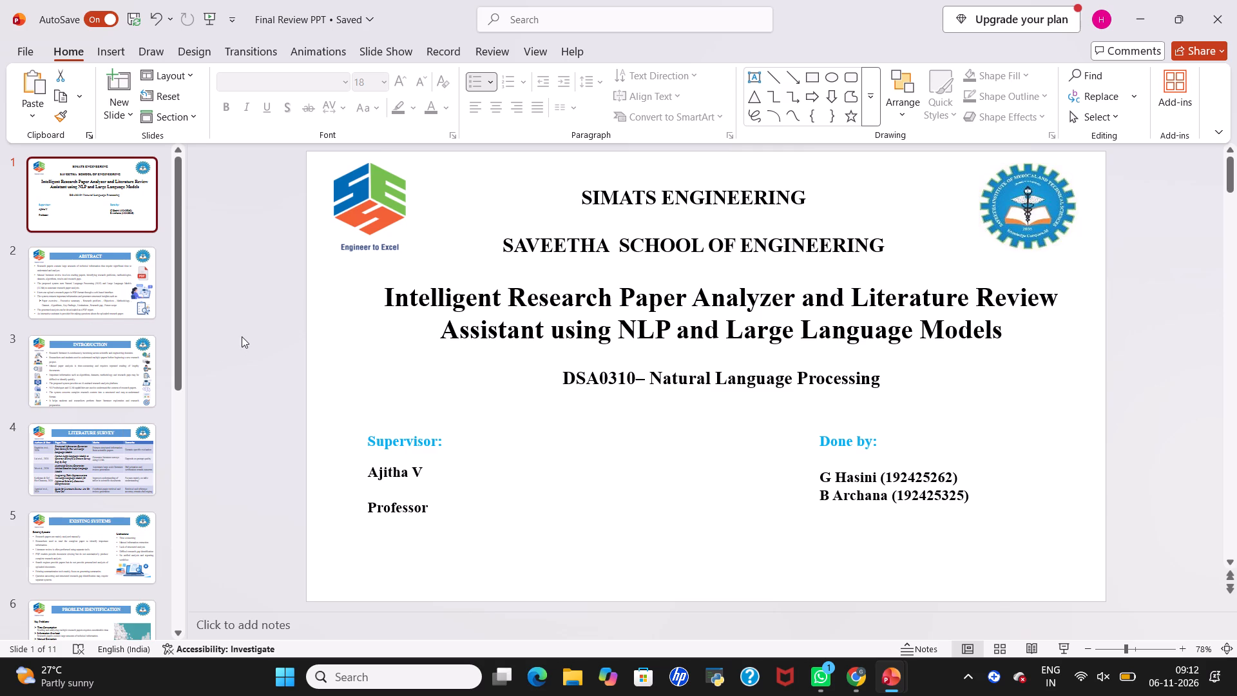
{"action": "left_click", "coordinate": [79, 205]}
{"action": "left_click", "coordinate": [857, 691]}
{"action": "left_click", "coordinate": [722, 626]}
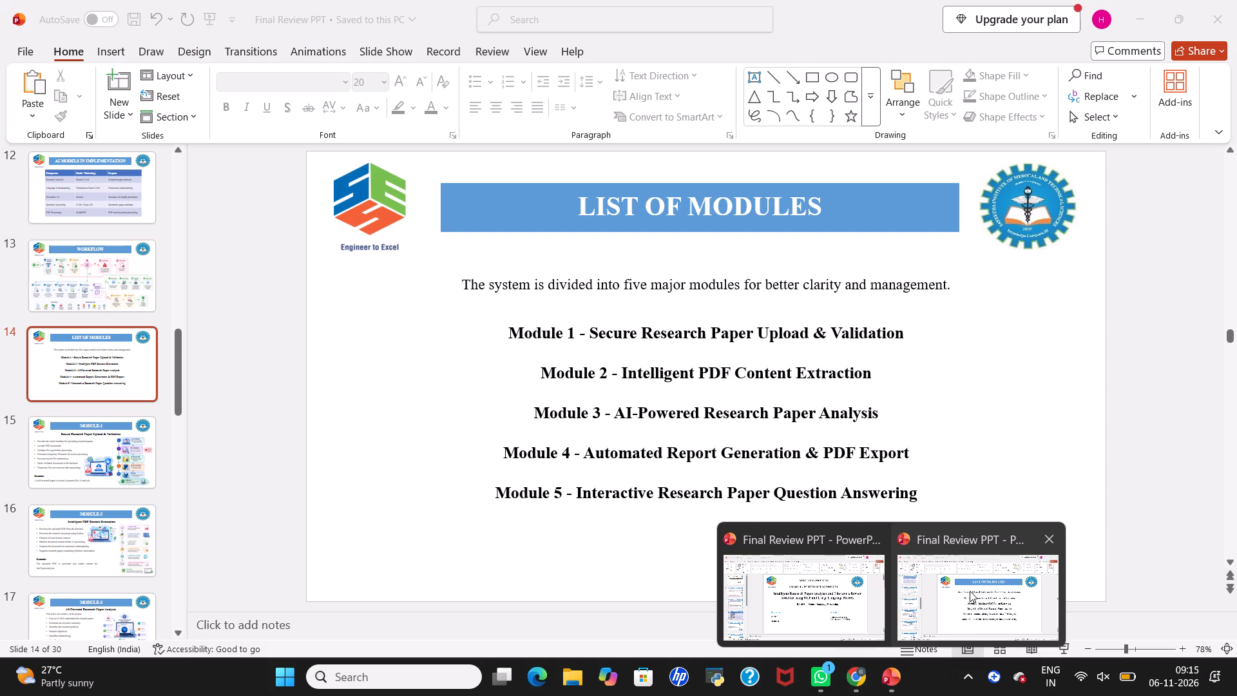
{"action": "left_click", "coordinate": [1043, 534]}
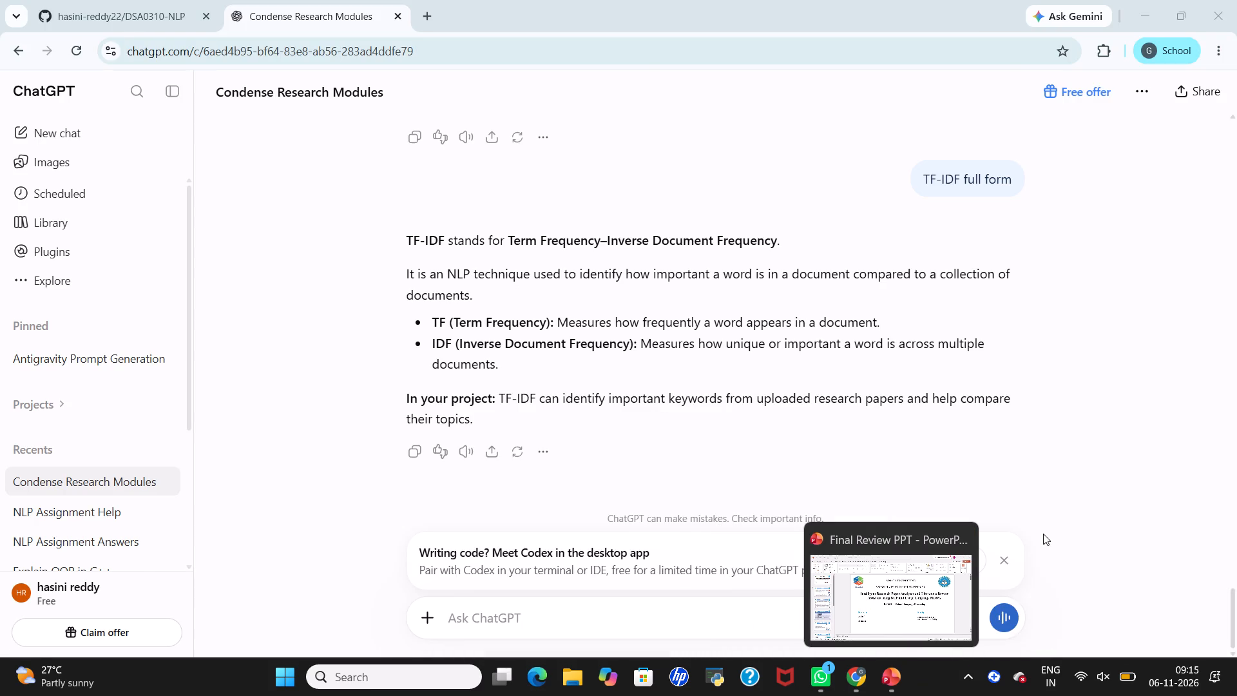
Switch to the Final Review PPT presentation in PowerPoint and select its title slide.
{"action": "left_click", "coordinate": [925, 588]}
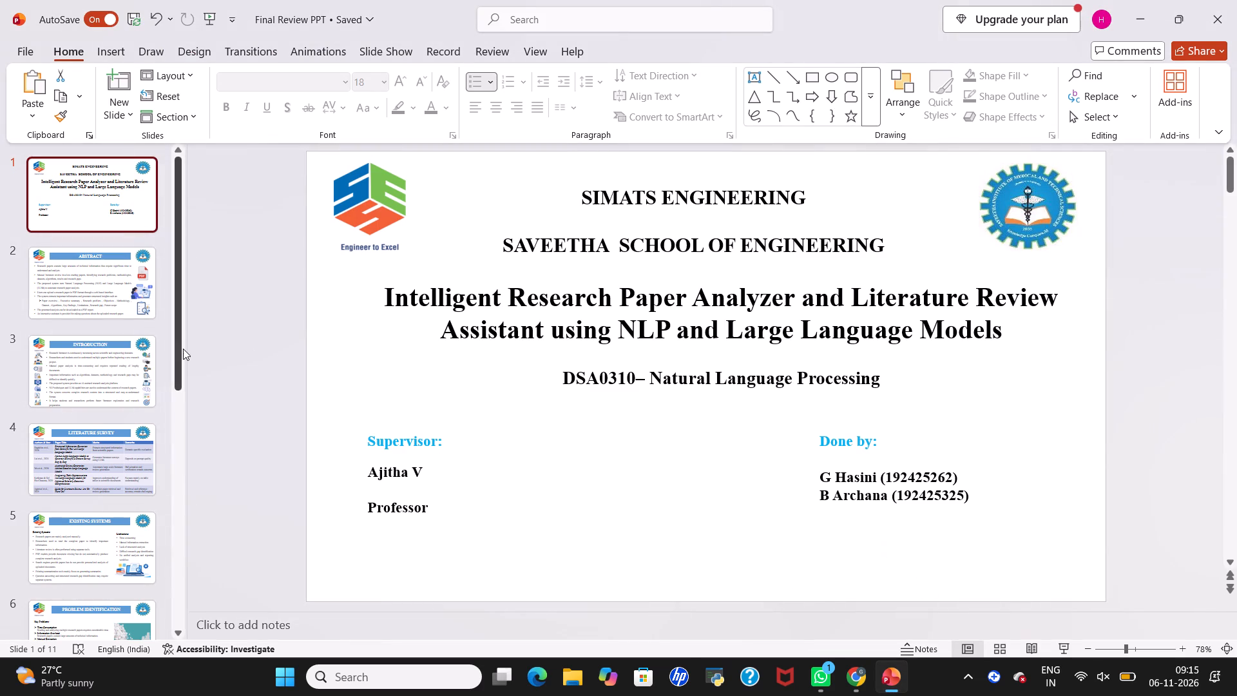
{"action": "scroll", "coordinate": [101, 287], "scroll_direction": "up", "scroll_amount": 2}
{"action": "left_click", "coordinate": [111, 203]}
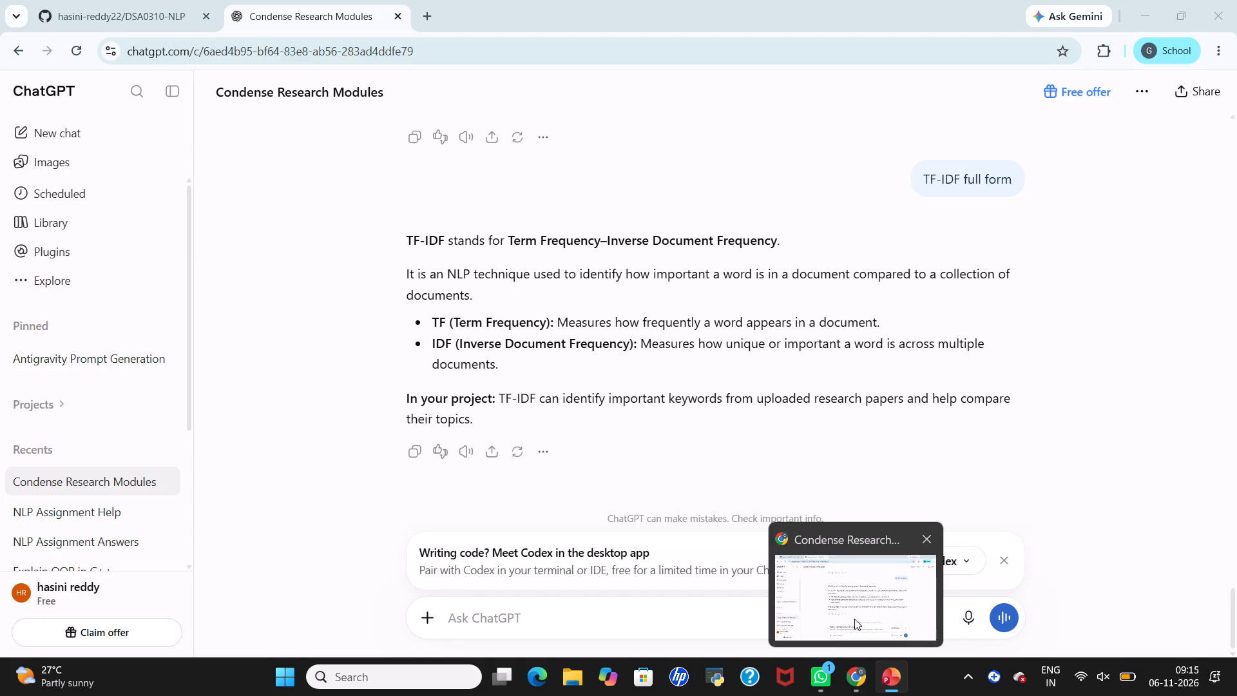
{"action": "scroll", "coordinate": [579, 486], "scroll_direction": "down", "scroll_amount": 1}
{"action": "left_click", "coordinate": [96, 231]}
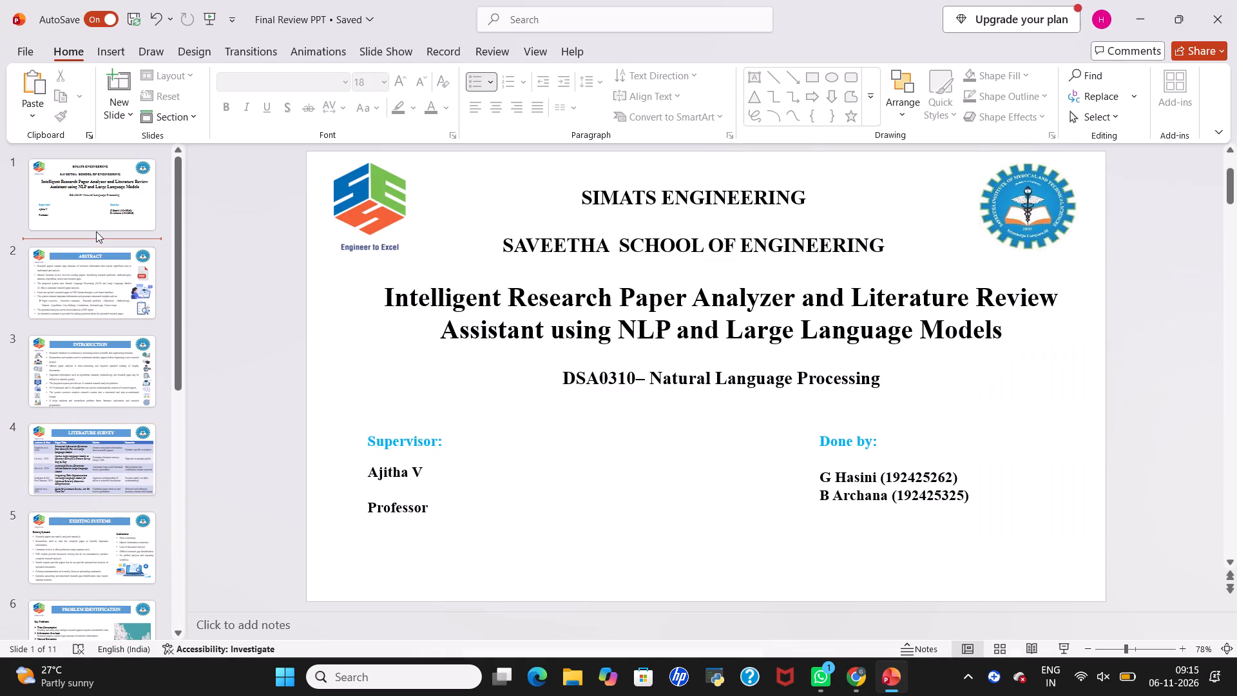
{"action": "left_click", "coordinate": [95, 220]}
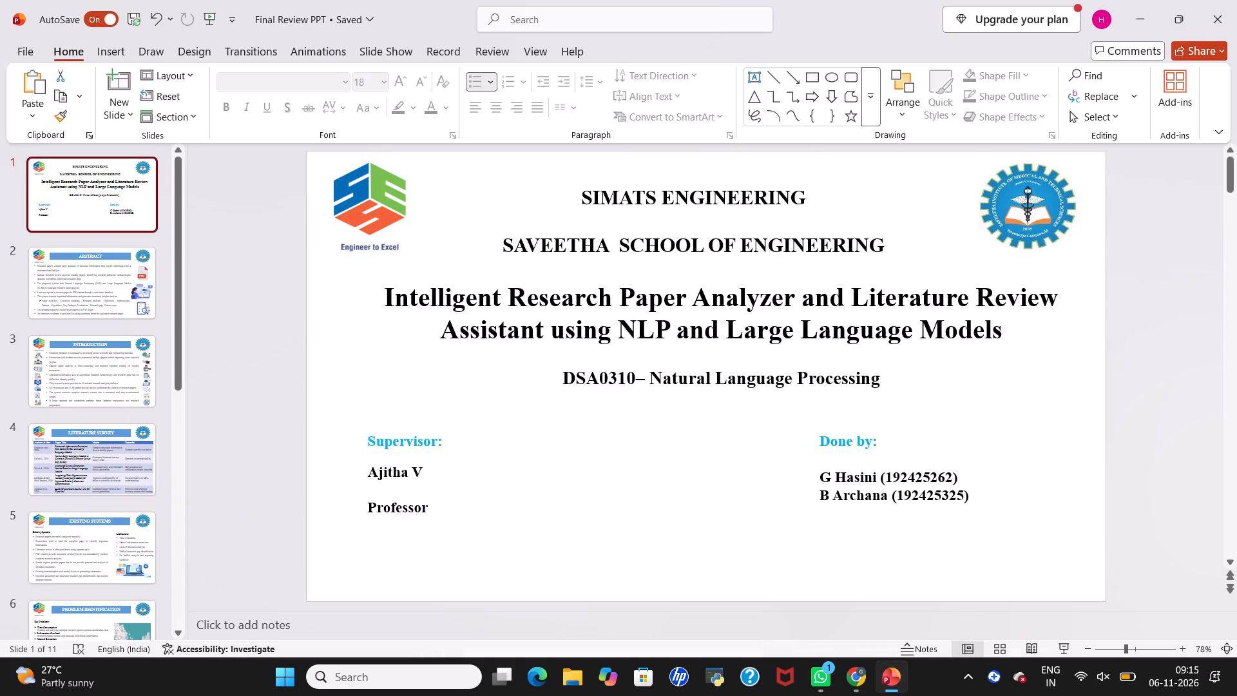